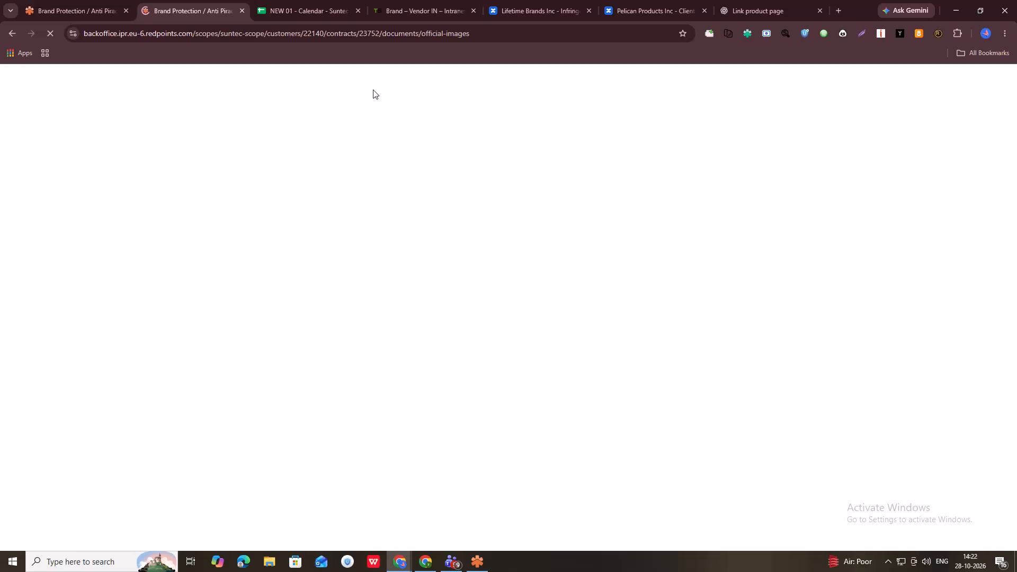
Review the Fluke Corporation official images in the Red Points back office.
{"action": "scroll", "coordinate": [373, 90], "scroll_direction": "up", "scroll_amount": 2}
{"action": "scroll", "coordinate": [373, 90], "scroll_direction": "down", "scroll_amount": 4}
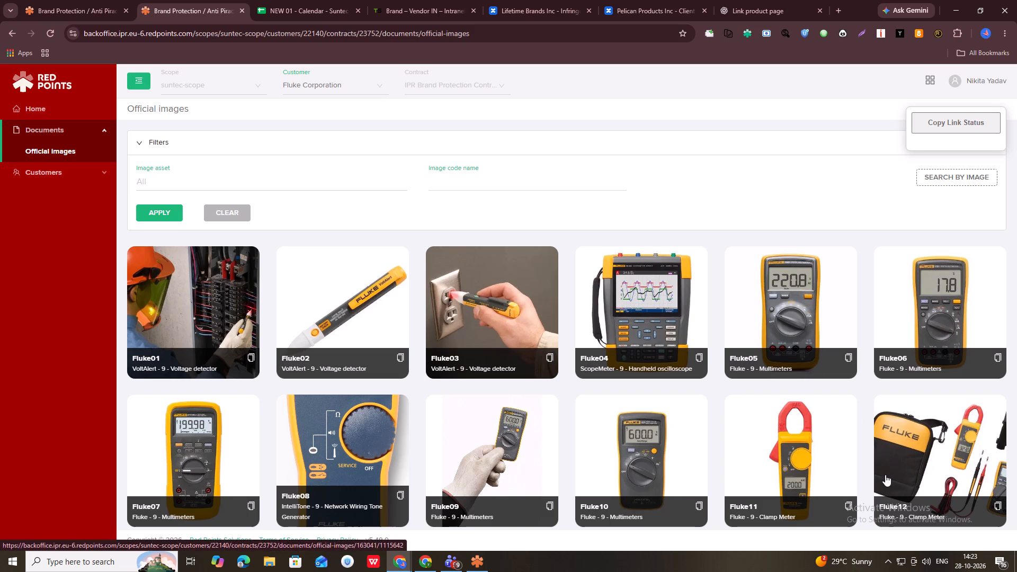
{"action": "scroll", "coordinate": [868, 474], "scroll_direction": "down", "scroll_amount": 1}
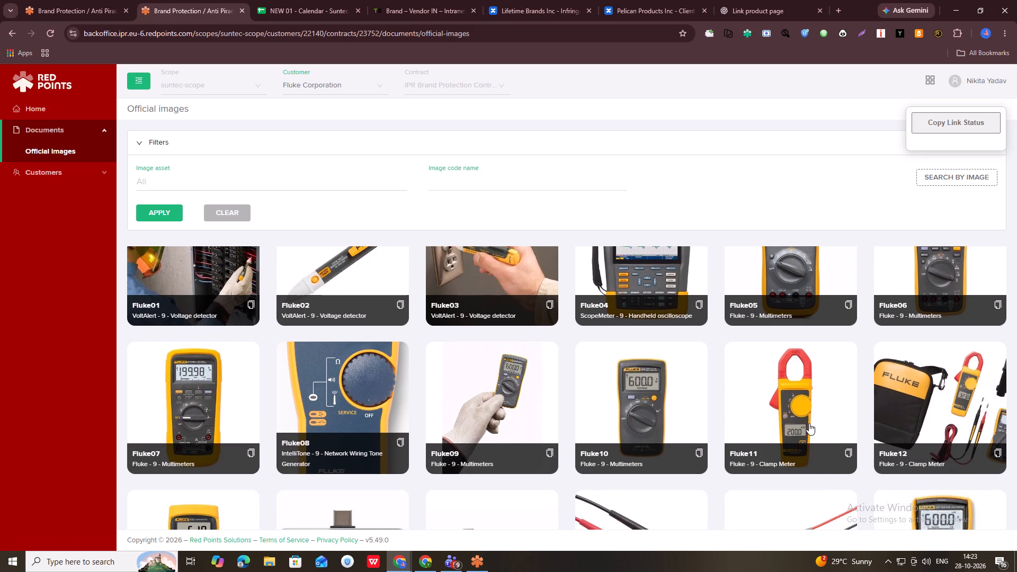
{"action": "left_click_drag", "start_coordinate": [809, 423], "coordinate": [804, 406]}
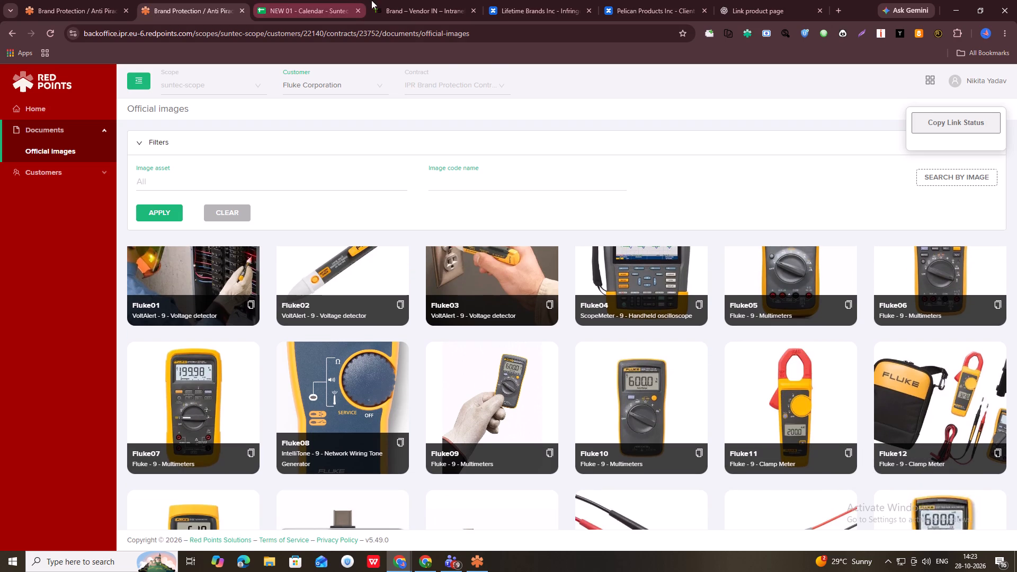
Filter the Tuinet Brand table for October 2026 by customer Fluke Corporation.
{"action": "left_click", "coordinate": [378, 0]}
{"action": "left_click", "coordinate": [404, 175]}
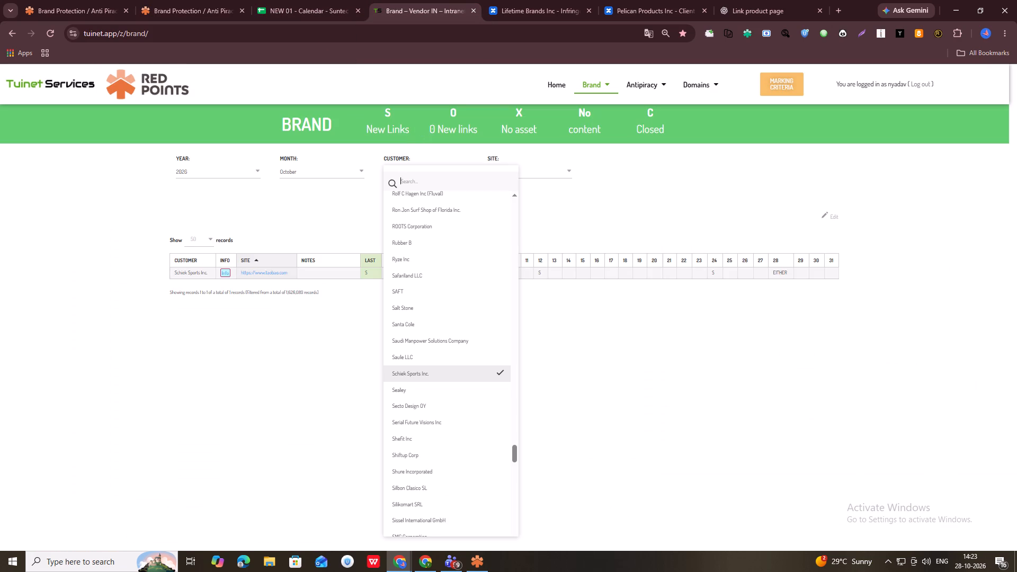
{"action": "key", "text": "ctrl+v"}
{"action": "left_click", "coordinate": [412, 198]}
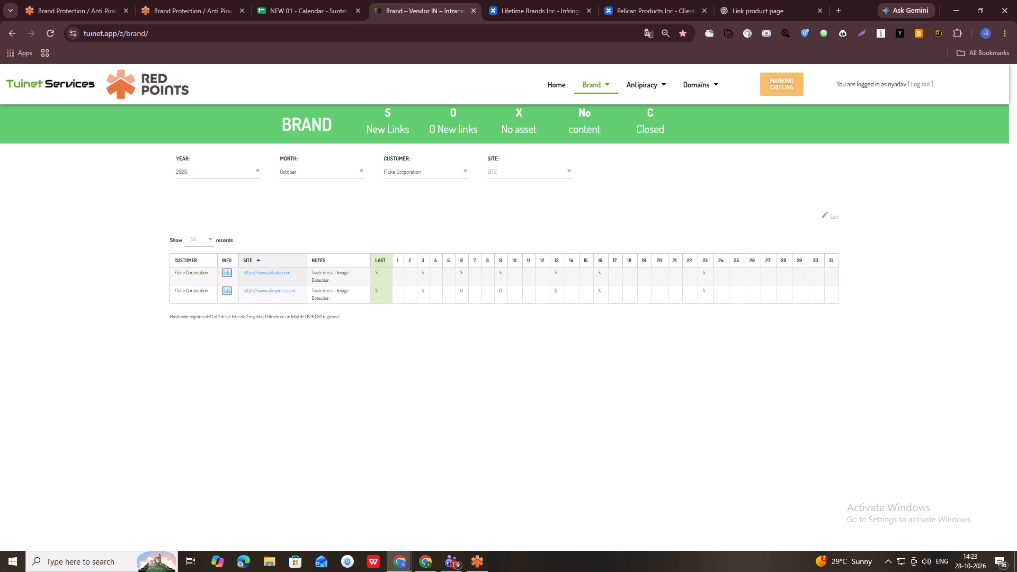
Open the alibaba.com site from the Fluke Corporation records and get its home page to load.
{"action": "middle_click", "coordinate": [286, 272]}
{"action": "left_click", "coordinate": [430, 0]}
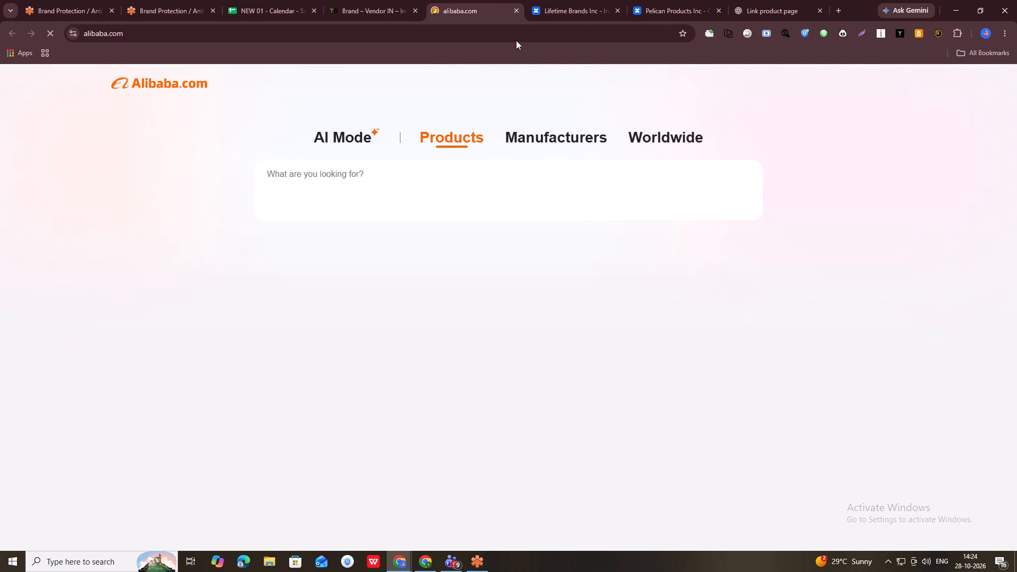
{"action": "left_click", "coordinate": [224, 0]}
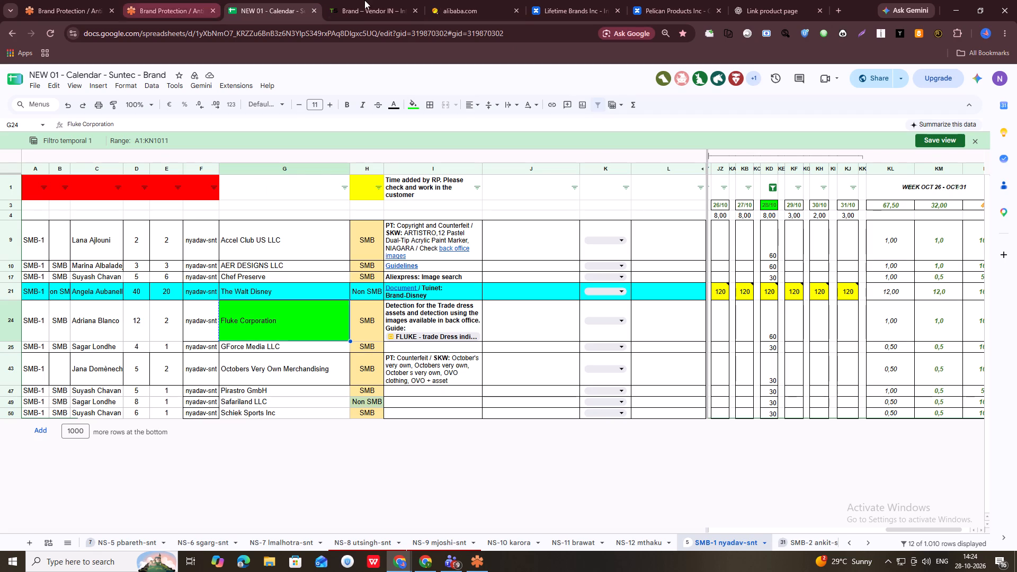
{"action": "left_click", "coordinate": [465, 0]}
{"action": "left_click", "coordinate": [165, 0]}
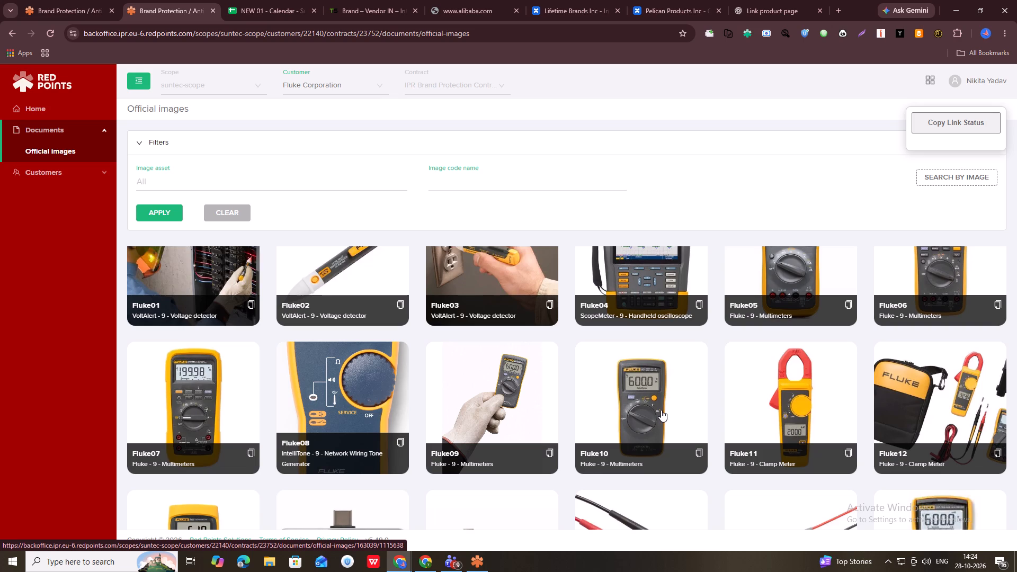
{"action": "left_click", "coordinate": [461, 0]}
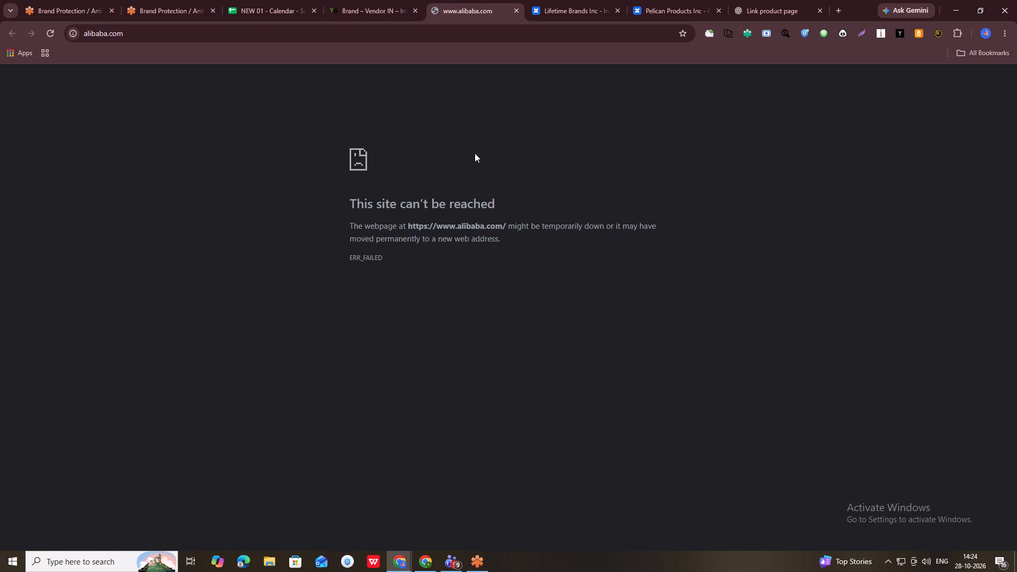
{"action": "left_click", "coordinate": [809, 30]}
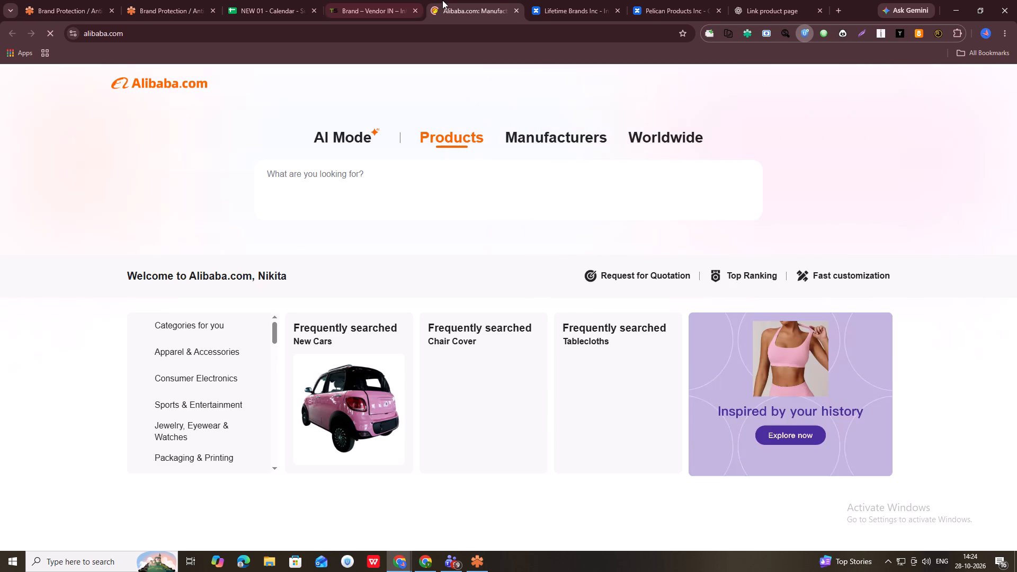
Run an Alibaba image search with the Fluke11 clamp meter picture from the official images.
{"action": "left_click", "coordinate": [199, 0]}
{"action": "left_click_drag", "start_coordinate": [787, 424], "coordinate": [742, 340]}
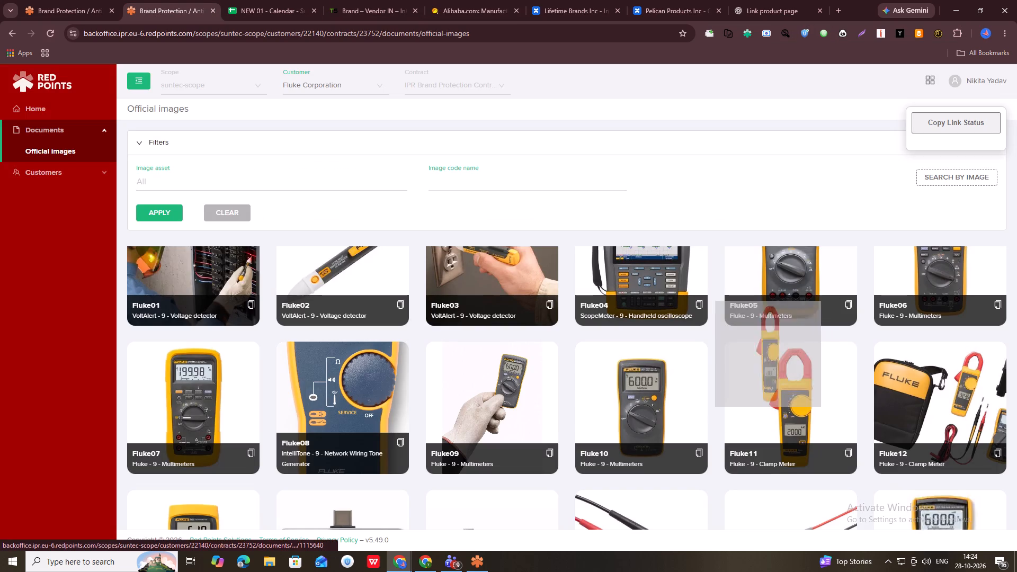
{"action": "left_click_drag", "start_coordinate": [742, 340], "coordinate": [505, 11]}
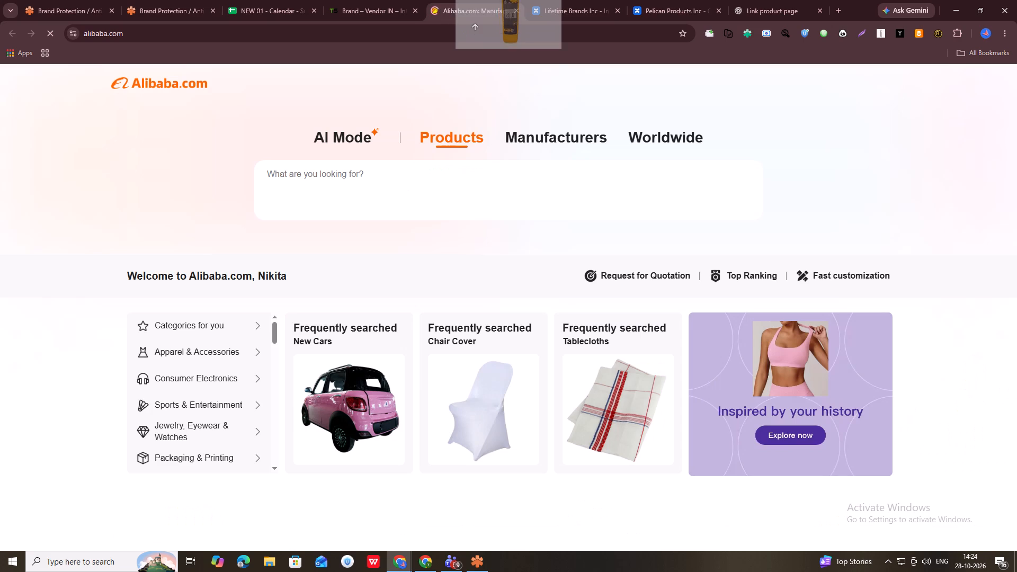
{"action": "left_click_drag", "start_coordinate": [505, 11], "coordinate": [466, 229]}
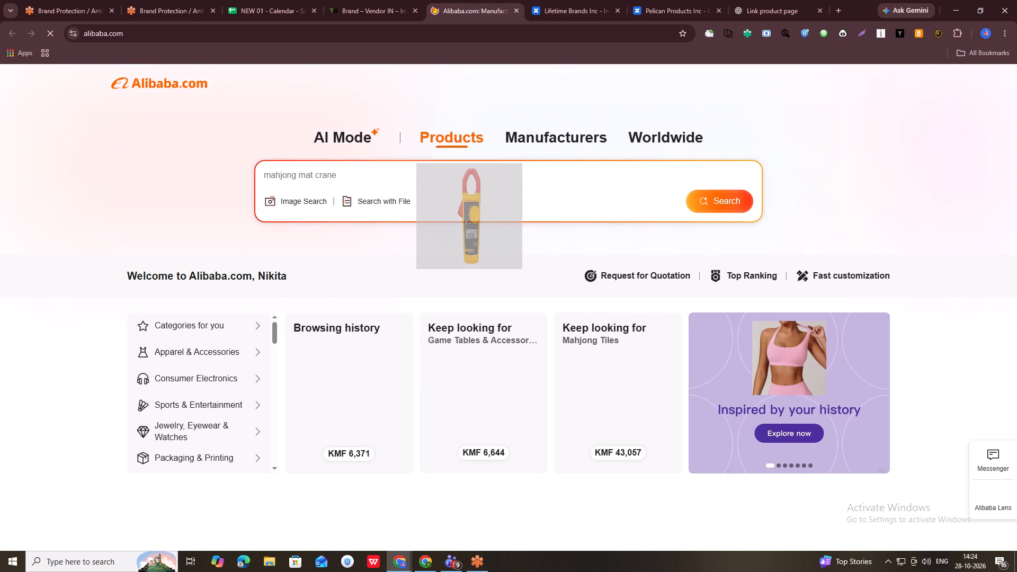
{"action": "left_click_drag", "start_coordinate": [466, 229], "coordinate": [480, 299]}
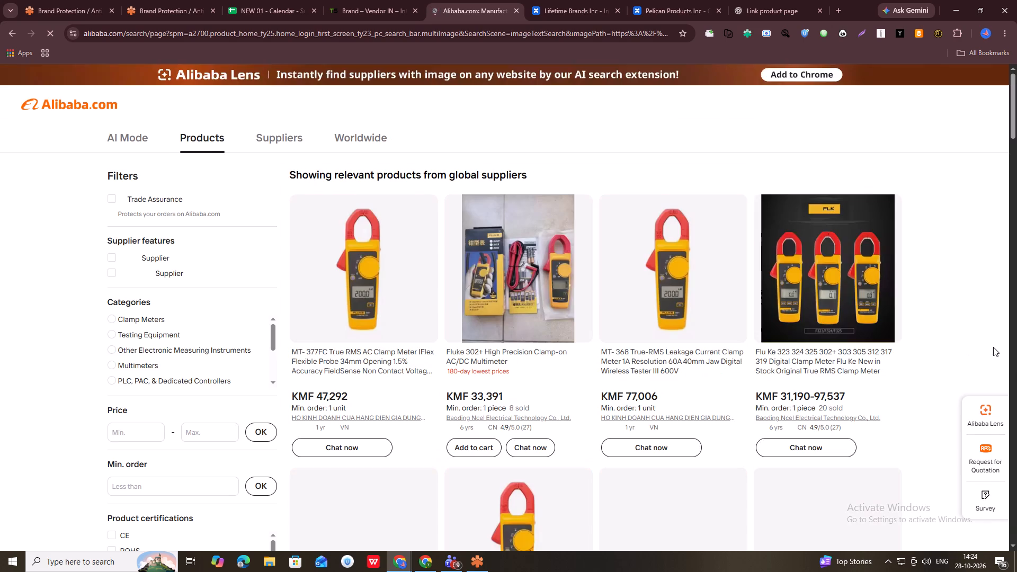
Stop the current task in the RedPoints IPR Plugin.
{"action": "left_click", "coordinate": [188, 0]}
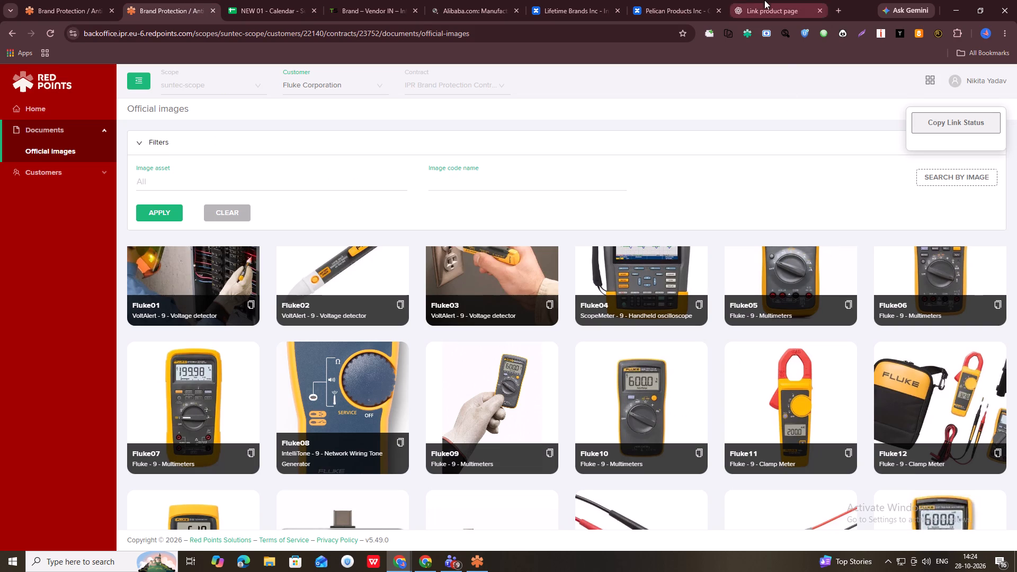
{"action": "left_click", "coordinate": [745, 33]}
{"action": "left_click_drag", "start_coordinate": [578, 72], "coordinate": [735, 76]}
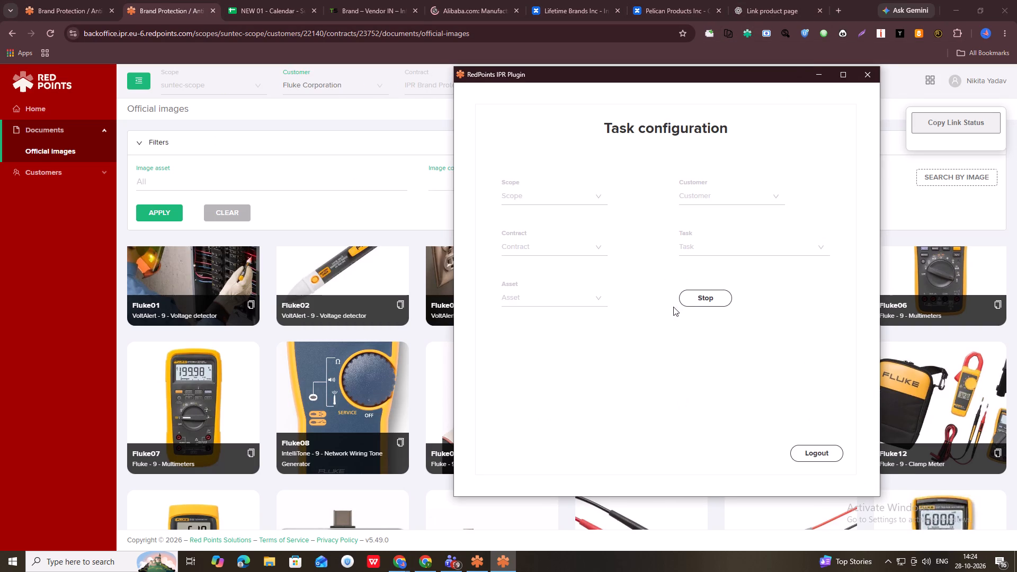
{"action": "left_click", "coordinate": [689, 299]}
Start a Detection task for customer Fluke Corporation with the IPR Brand Protection contract and the asset Fluke - 9 - Clamp Meter.
{"action": "left_click", "coordinate": [711, 202]}
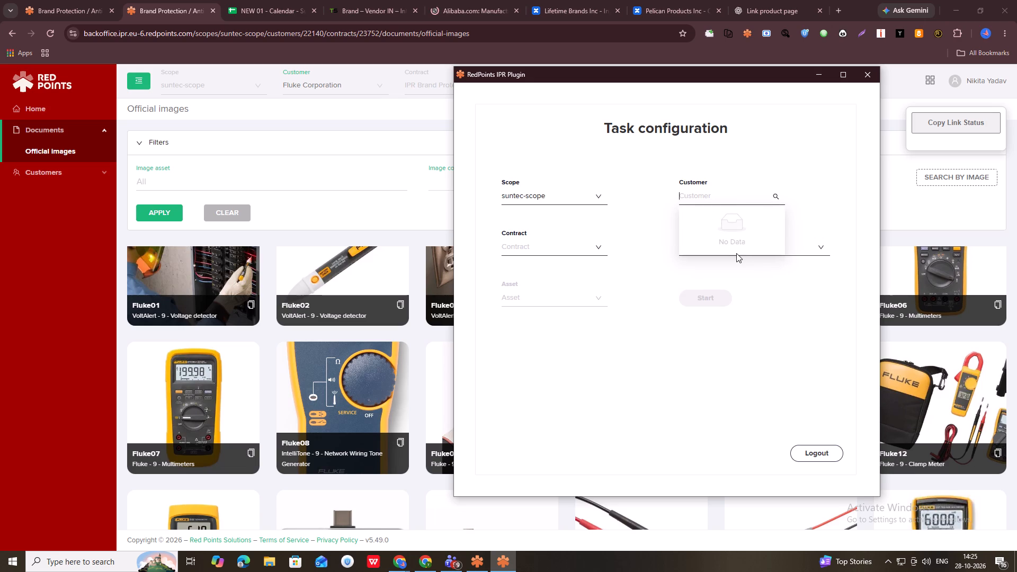
{"action": "type", "text": "fluke"}
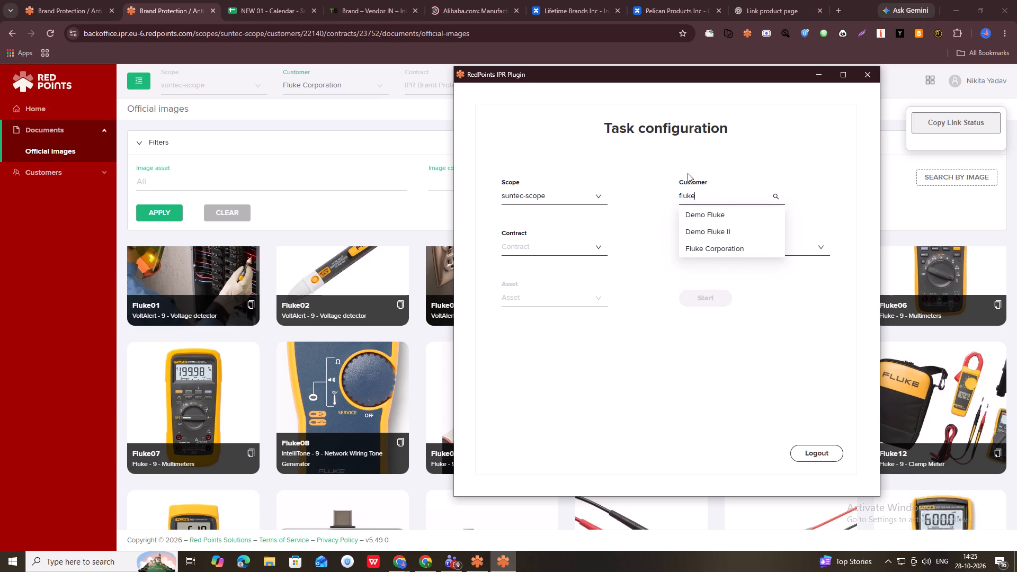
{"action": "left_click", "coordinate": [727, 252]}
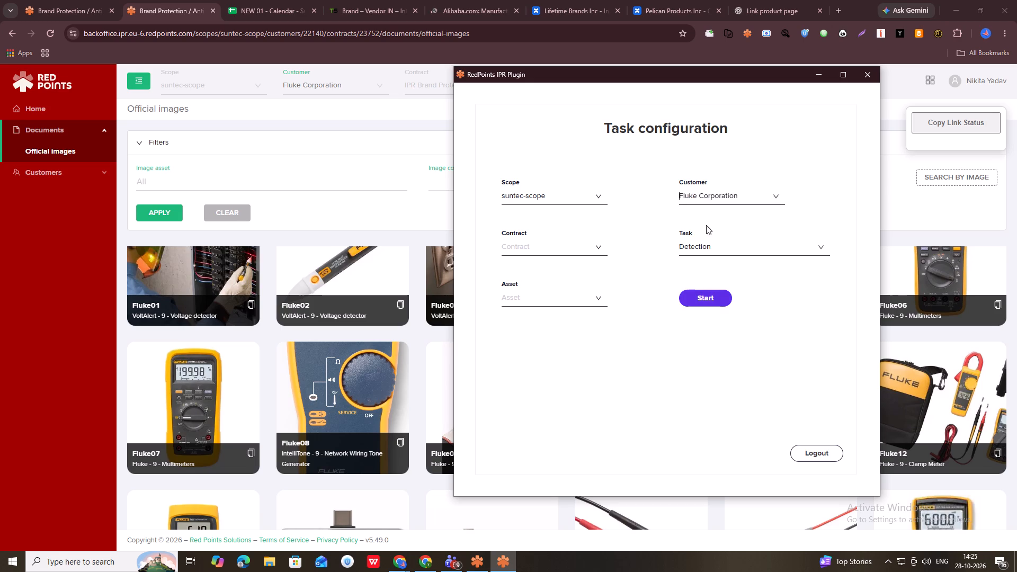
{"action": "left_click", "coordinate": [572, 230]}
{"action": "left_click", "coordinate": [567, 255]}
{"action": "left_click", "coordinate": [561, 265]}
{"action": "left_click", "coordinate": [563, 301]}
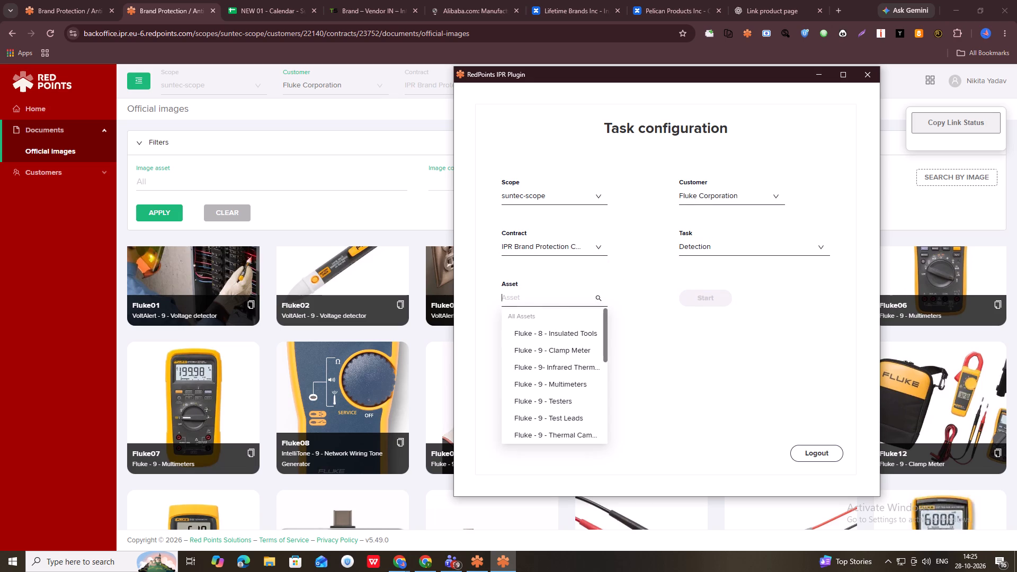
{"action": "left_click", "coordinate": [561, 353]}
{"action": "left_click", "coordinate": [711, 298]}
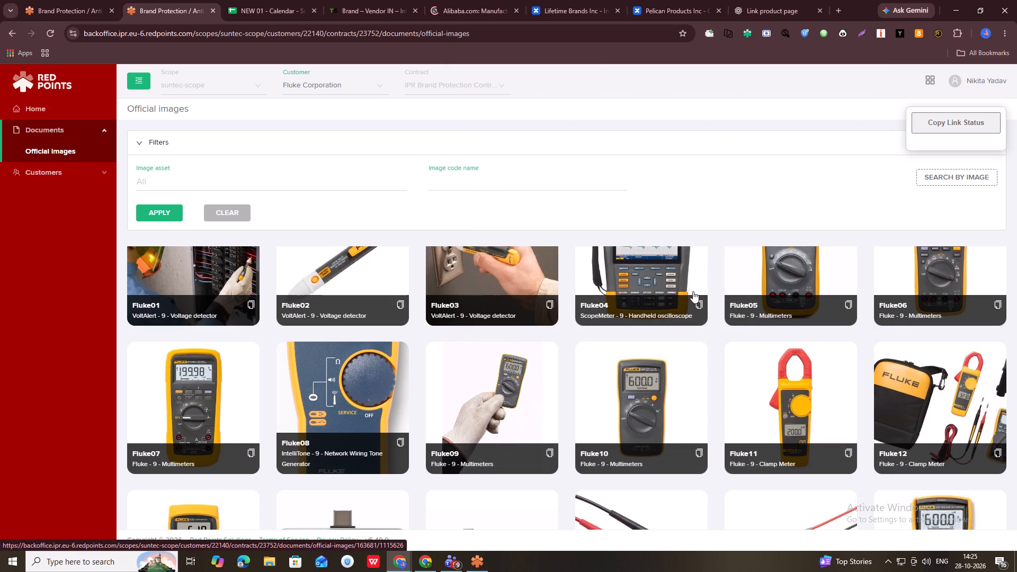
Examine the Alibaba image search results for clamp meter listings matching the Fluke11 image and for ones not yet highlighted.
{"action": "left_click", "coordinate": [496, 0]}
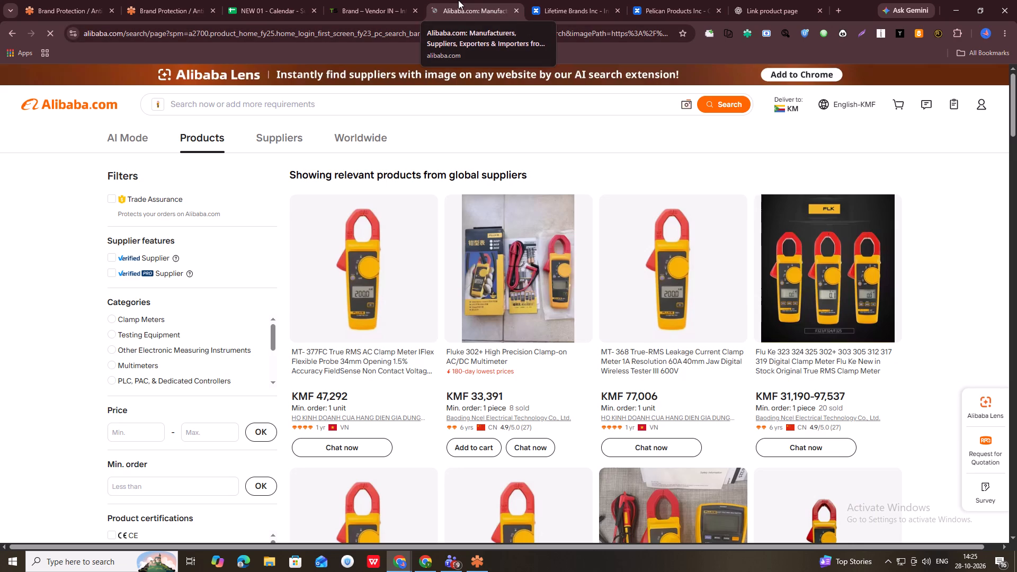
{"action": "scroll", "coordinate": [235, 381], "scroll_direction": "down", "scroll_amount": 4}
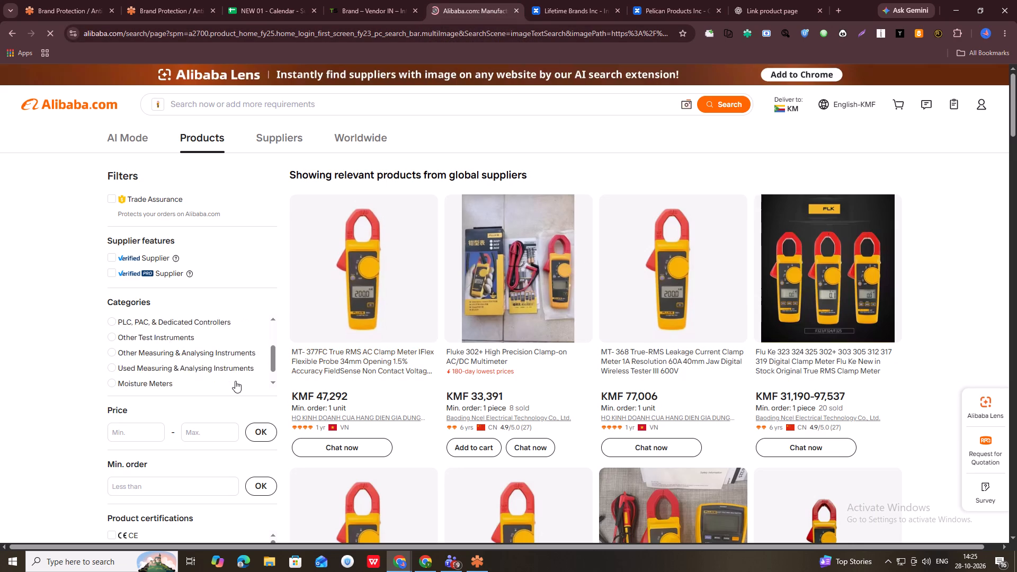
{"action": "scroll", "coordinate": [209, 470], "scroll_direction": "down", "scroll_amount": 5}
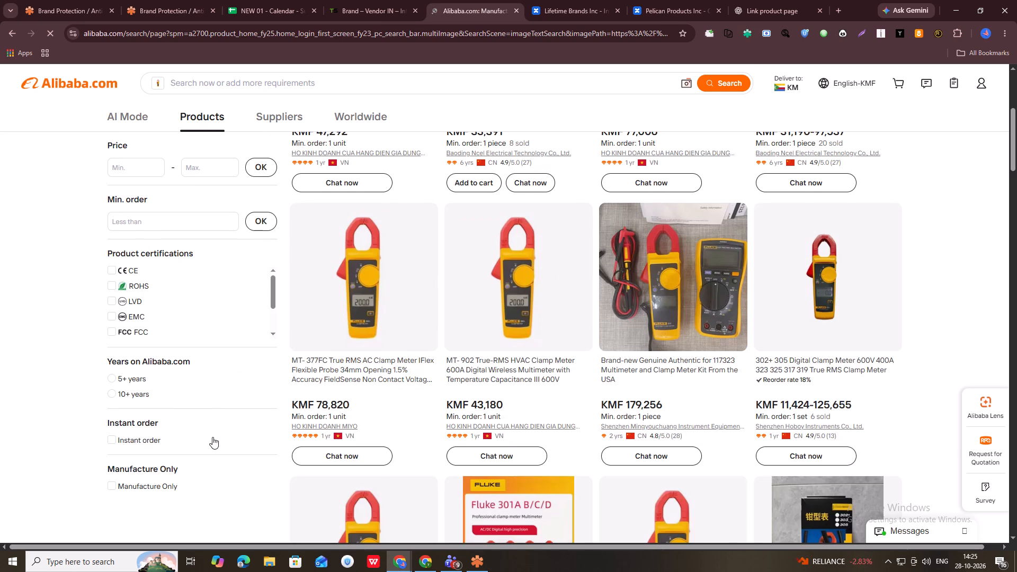
{"action": "scroll", "coordinate": [212, 437], "scroll_direction": "down", "scroll_amount": 14}
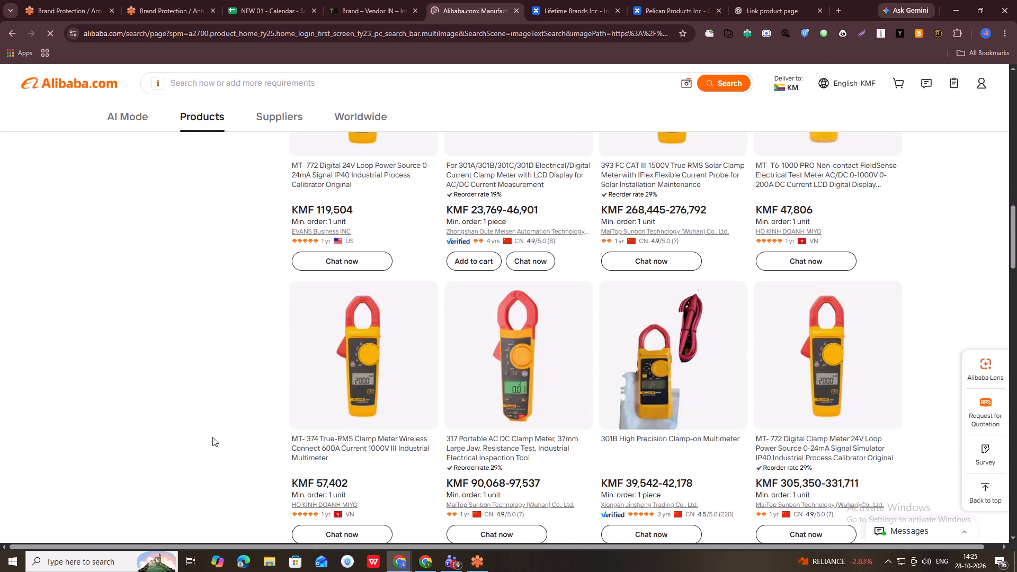
{"action": "scroll", "coordinate": [212, 437], "scroll_direction": "down", "scroll_amount": 16}
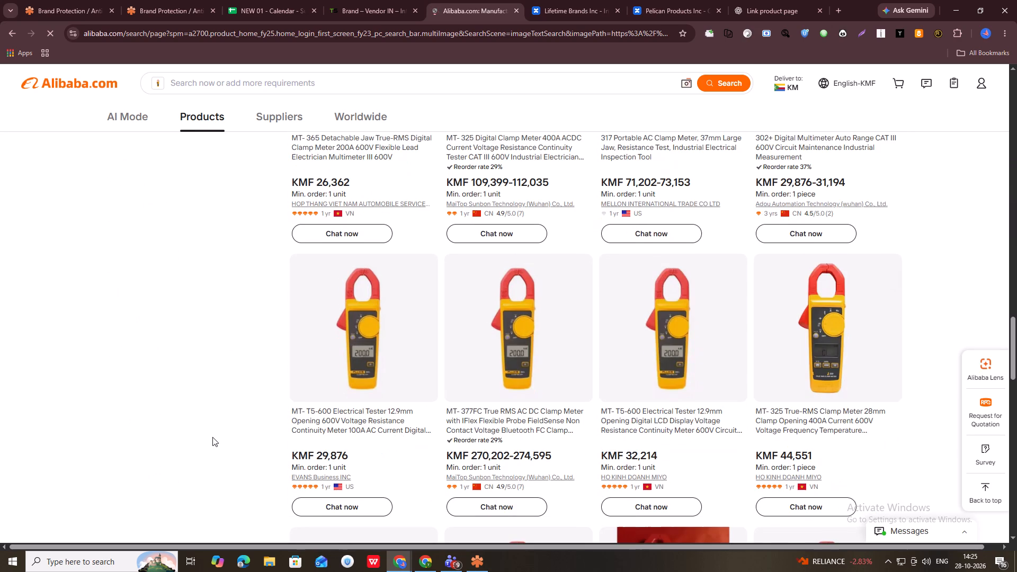
{"action": "scroll", "coordinate": [212, 437], "scroll_direction": "down", "scroll_amount": 5}
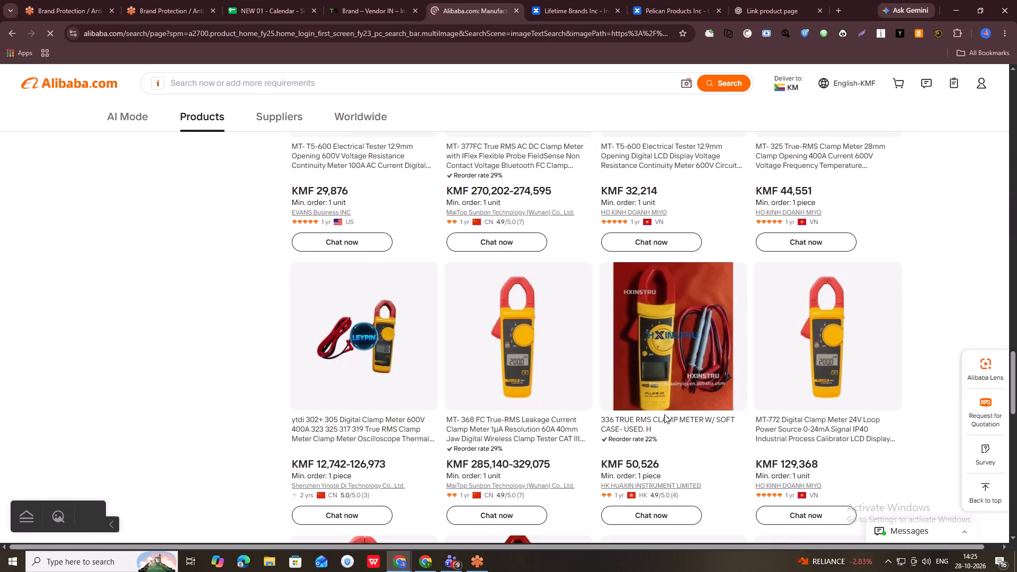
{"action": "scroll", "coordinate": [664, 414], "scroll_direction": "up", "scroll_amount": 9}
{"action": "scroll", "coordinate": [664, 414], "scroll_direction": "up", "scroll_amount": 15}
{"action": "right_click", "coordinate": [664, 414]}
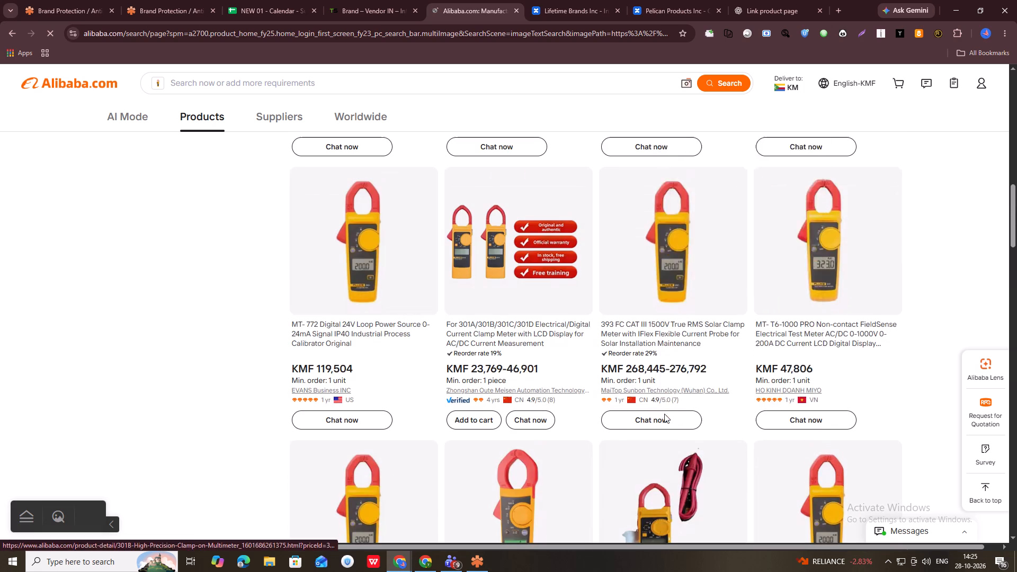
{"action": "scroll", "coordinate": [664, 414], "scroll_direction": "up", "scroll_amount": 20}
{"action": "scroll", "coordinate": [664, 414], "scroll_direction": "up", "scroll_amount": 4}
{"action": "right_click", "coordinate": [664, 414]}
{"action": "scroll", "coordinate": [397, 434], "scroll_direction": "up", "scroll_amount": 20}
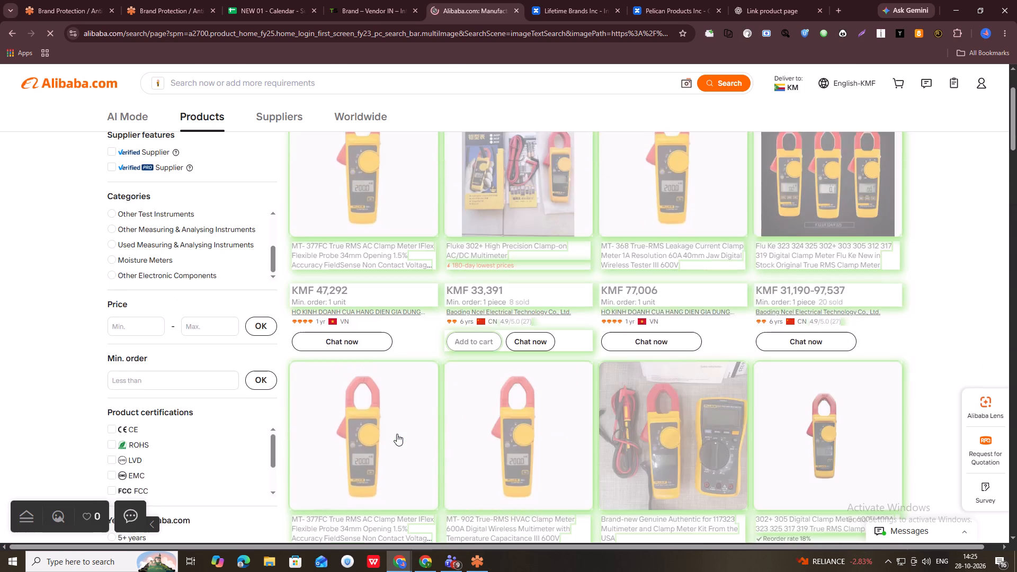
{"action": "scroll", "coordinate": [397, 434], "scroll_direction": "up", "scroll_amount": 12}
{"action": "scroll", "coordinate": [411, 428], "scroll_direction": "down", "scroll_amount": 13}
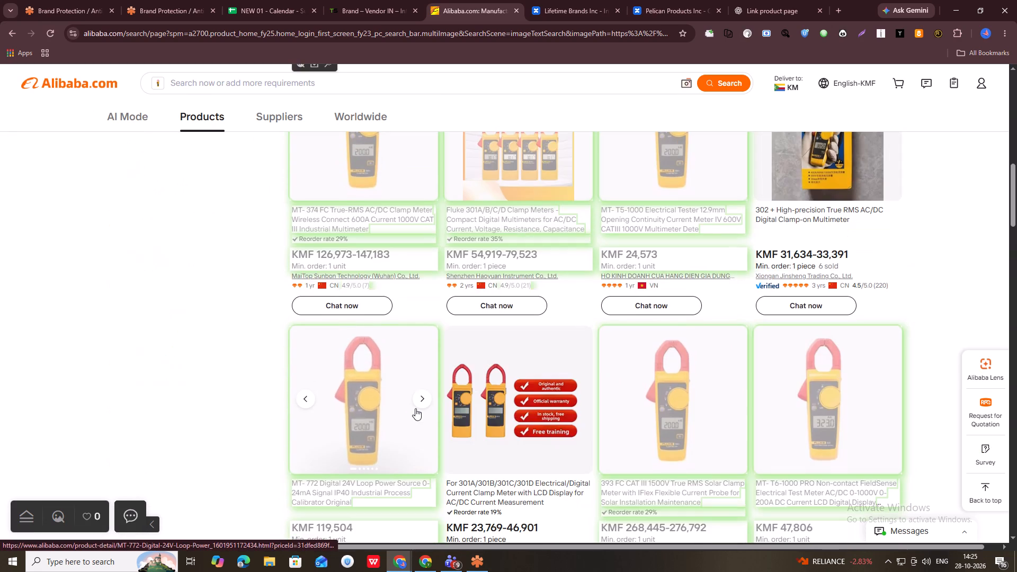
{"action": "scroll", "coordinate": [716, 334], "scroll_direction": "up", "scroll_amount": 4}
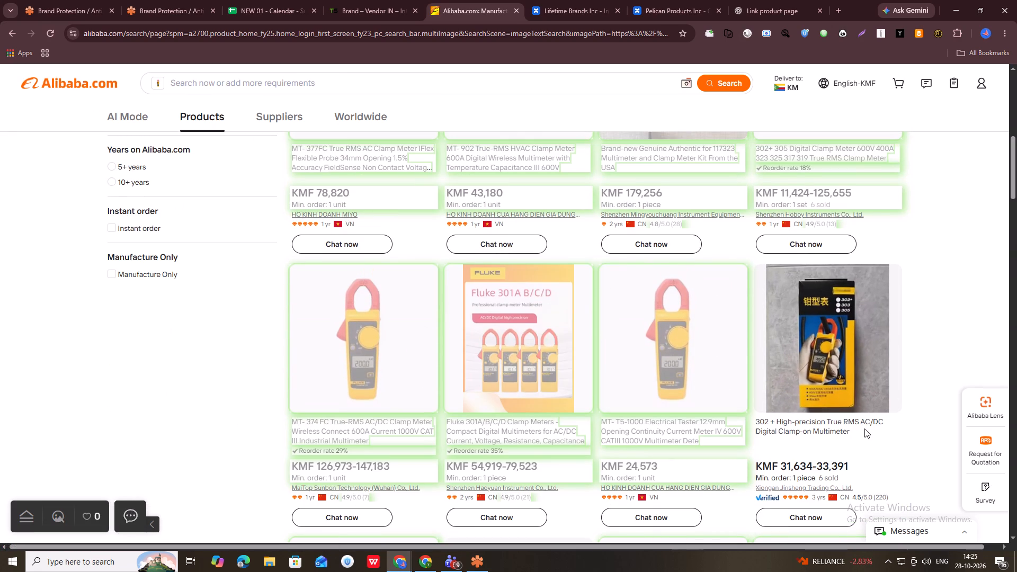
Open the unhighlighted 302 + High-precision True RMS AC/DC clamp-on multimeter listing in a background tab.
{"action": "middle_click", "coordinate": [809, 426]}
{"action": "scroll", "coordinate": [757, 426], "scroll_direction": "down", "scroll_amount": 5}
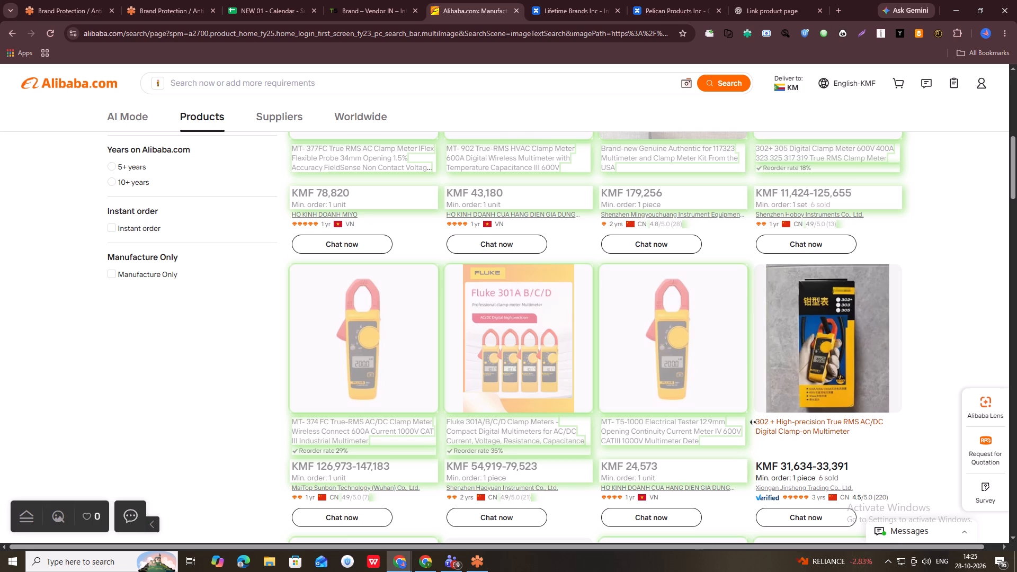
{"action": "left_click", "coordinate": [965, 333]}
{"action": "scroll", "coordinate": [890, 358], "scroll_direction": "down", "scroll_amount": 10}
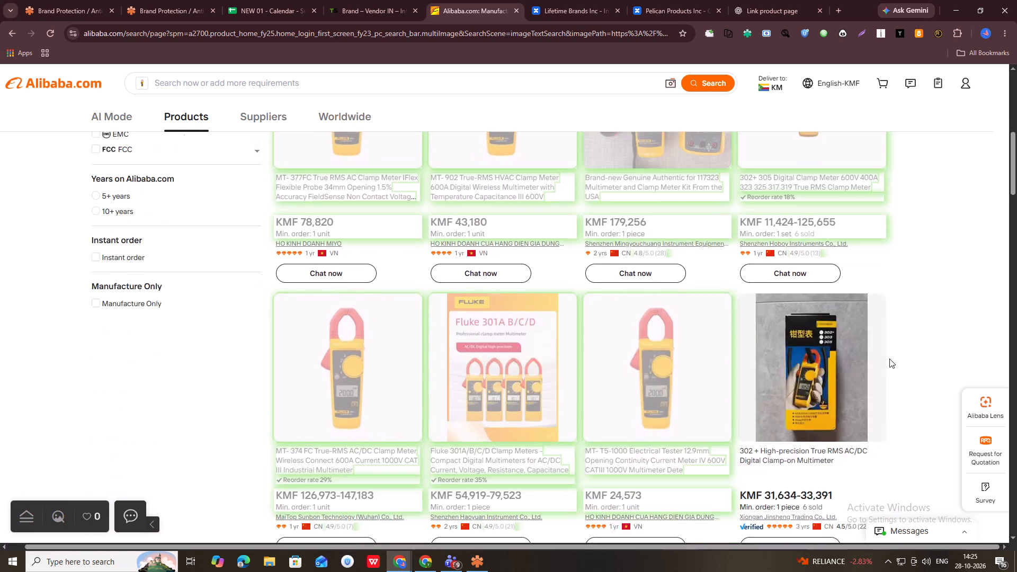
{"action": "scroll", "coordinate": [889, 359], "scroll_direction": "down", "scroll_amount": 2}
{"action": "scroll", "coordinate": [889, 359], "scroll_direction": "up", "scroll_amount": 3}
{"action": "middle_click", "coordinate": [813, 351]}
{"action": "scroll", "coordinate": [591, 347], "scroll_direction": "down", "scroll_amount": 5}
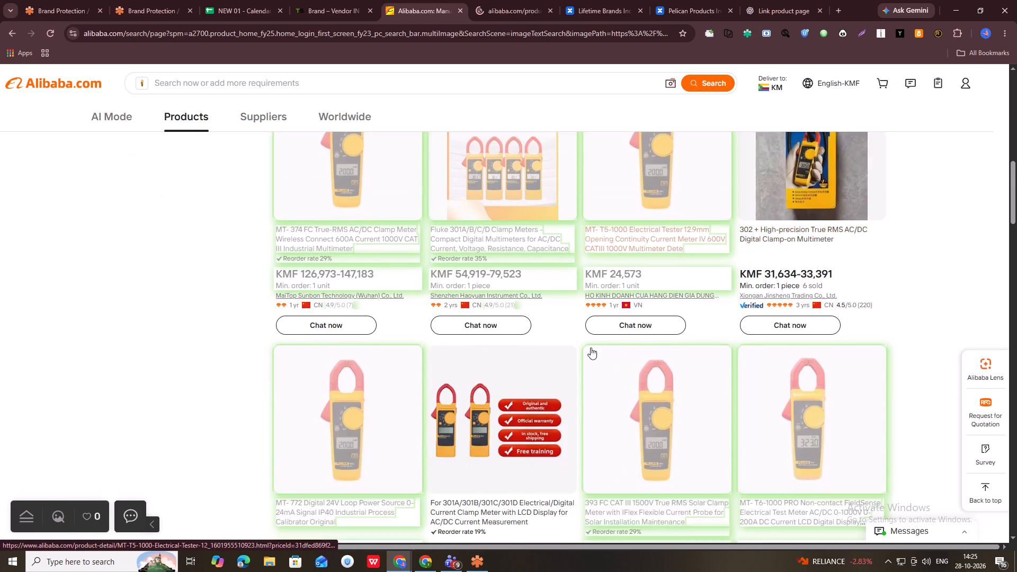
Open the unhighlighted 301A/301B/301C/301D, 317 AC DC, 325/323/324, 317 AC and 302+ Digital Multimeter listings in background tabs.
{"action": "middle_click", "coordinate": [514, 364]}
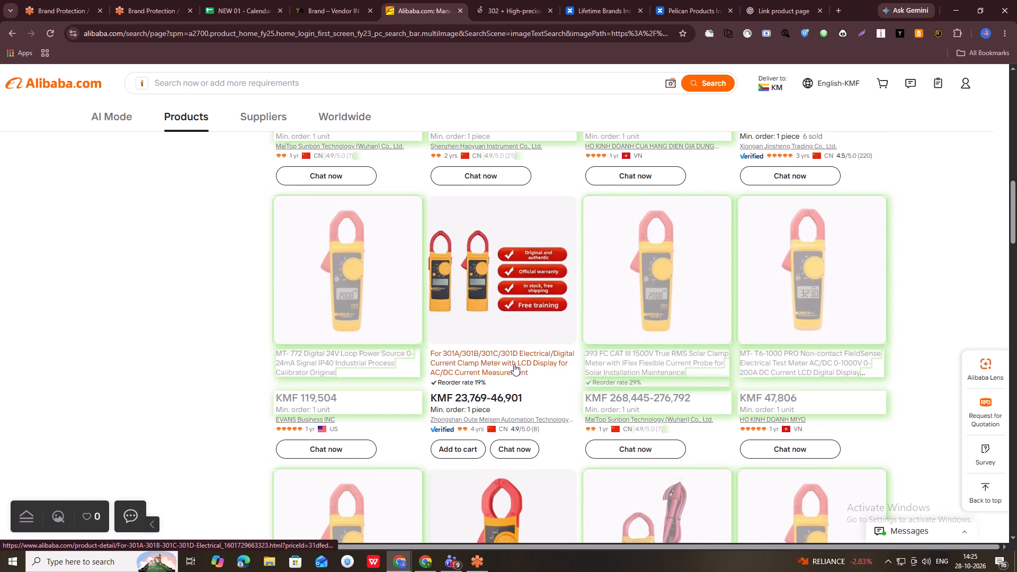
{"action": "scroll", "coordinate": [513, 363], "scroll_direction": "down", "scroll_amount": 5}
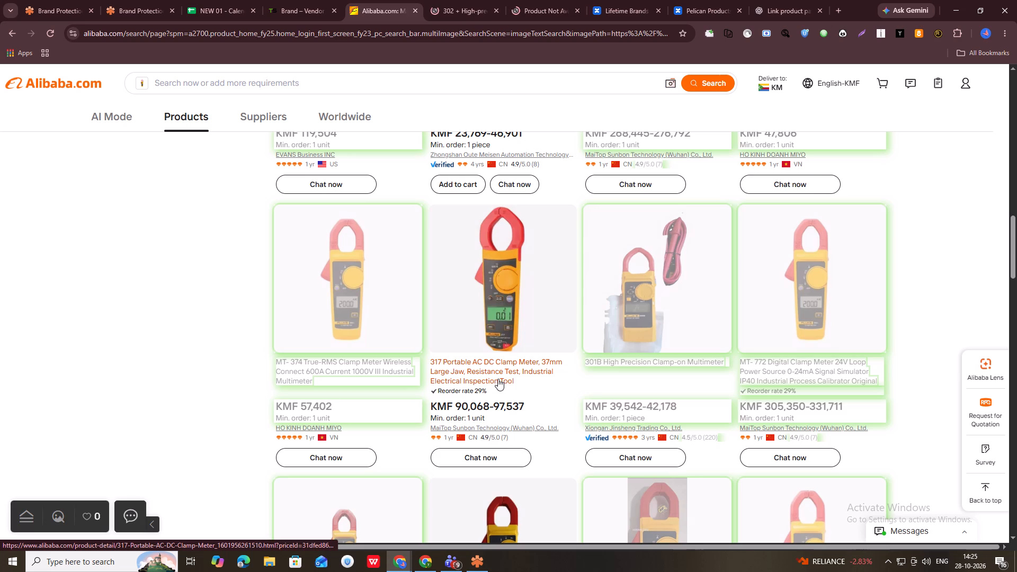
{"action": "middle_click", "coordinate": [498, 379]}
{"action": "scroll", "coordinate": [497, 378], "scroll_direction": "down", "scroll_amount": 5}
{"action": "middle_click", "coordinate": [494, 369]}
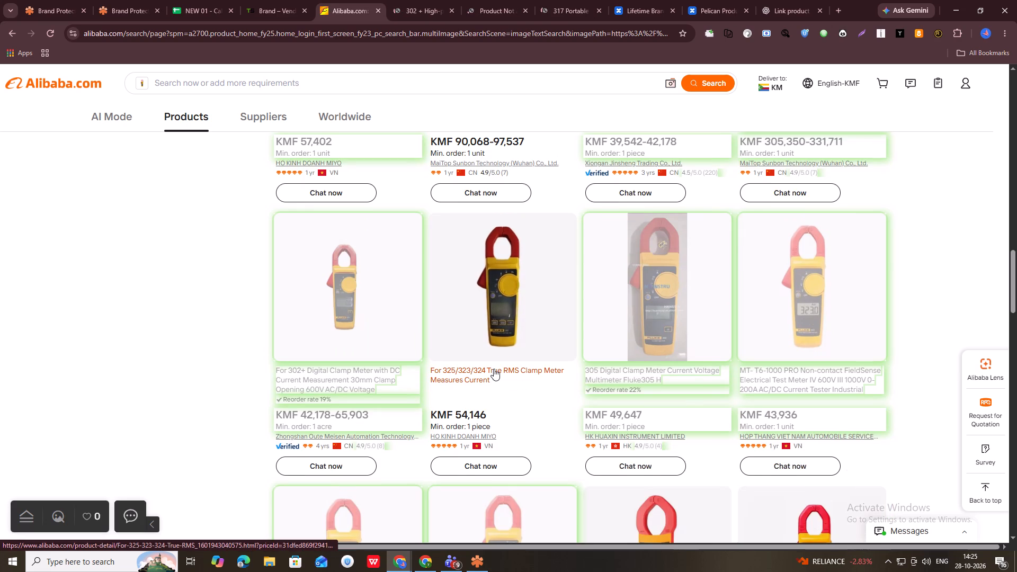
{"action": "scroll", "coordinate": [494, 369], "scroll_direction": "down", "scroll_amount": 7}
{"action": "middle_click", "coordinate": [652, 282]}
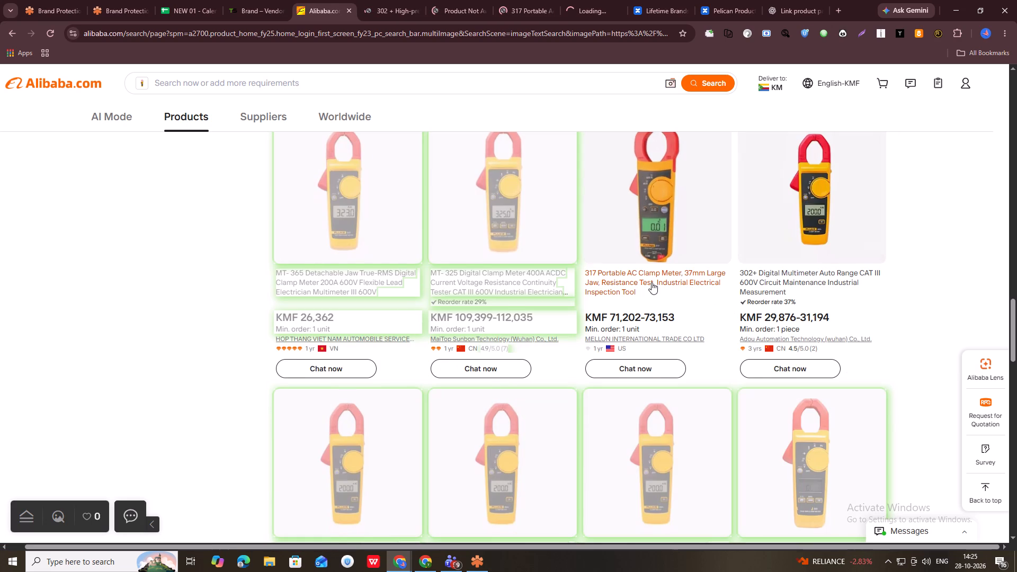
{"action": "middle_click", "coordinate": [769, 274]}
Open the remaining unhighlighted listings on the results page in background tabs: 323/324/325, Fl Uk E 376FC/377FC/378FC, 378FC and FLUK OEM F317/319/381.
{"action": "scroll", "coordinate": [604, 297], "scroll_direction": "down", "scroll_amount": 6}
{"action": "scroll", "coordinate": [457, 443], "scroll_direction": "down", "scroll_amount": 6}
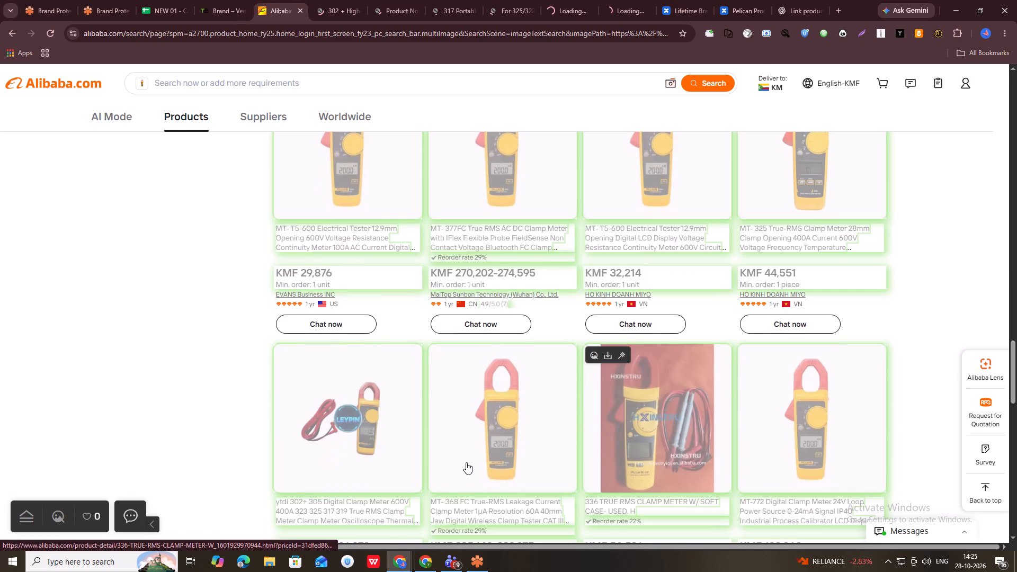
{"action": "scroll", "coordinate": [533, 417], "scroll_direction": "down", "scroll_amount": 6}
{"action": "middle_click", "coordinate": [649, 415]}
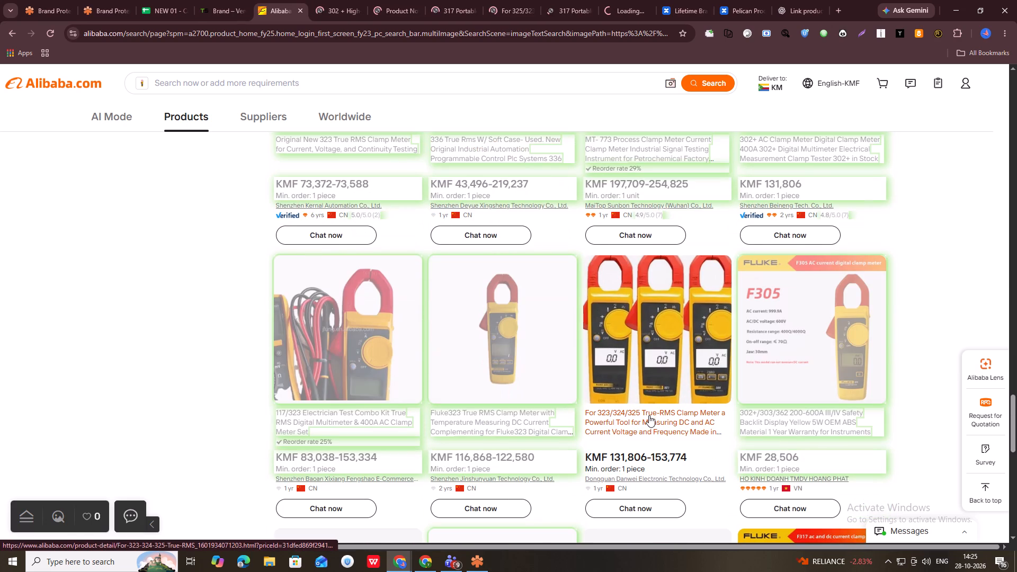
{"action": "scroll", "coordinate": [649, 415], "scroll_direction": "down", "scroll_amount": 6}
{"action": "middle_click", "coordinate": [355, 378]}
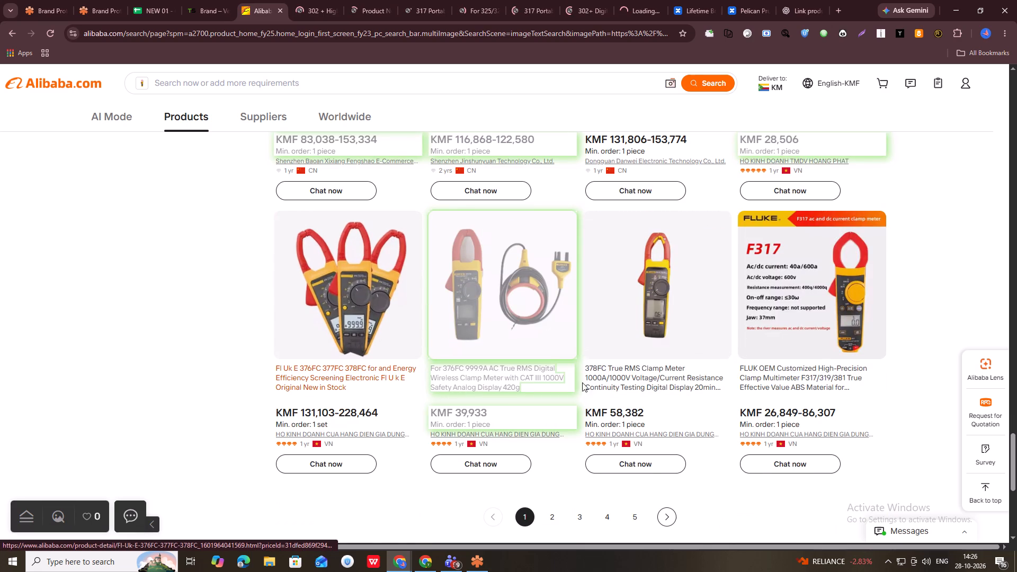
{"action": "middle_click", "coordinate": [663, 382]}
{"action": "left_click", "coordinate": [1016, 309]}
{"action": "scroll", "coordinate": [859, 380], "scroll_direction": "down", "scroll_amount": 6}
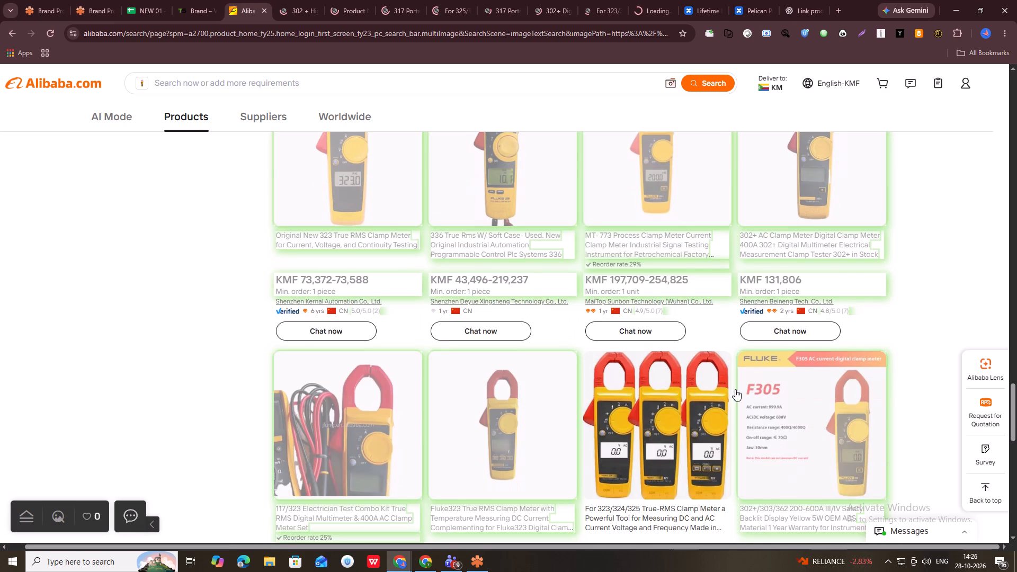
{"action": "scroll", "coordinate": [676, 452], "scroll_direction": "down", "scroll_amount": 5}
{"action": "middle_click", "coordinate": [656, 247]}
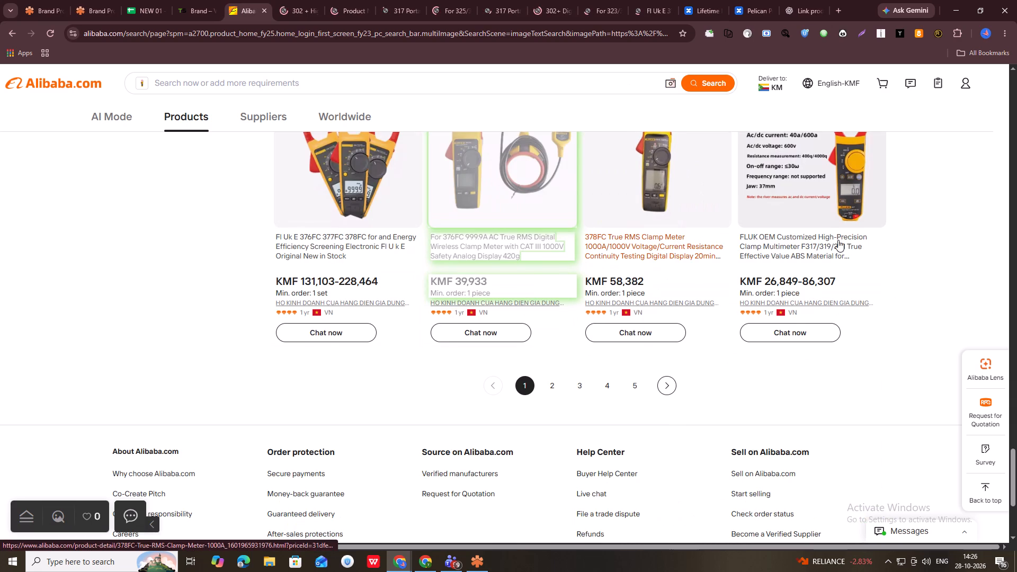
{"action": "middle_click", "coordinate": [834, 240]}
Examine the enlarged third product picture of the 302 + High-precision Clamp-on Multimeter listing for Fluke branding.
{"action": "left_click", "coordinate": [269, 0]}
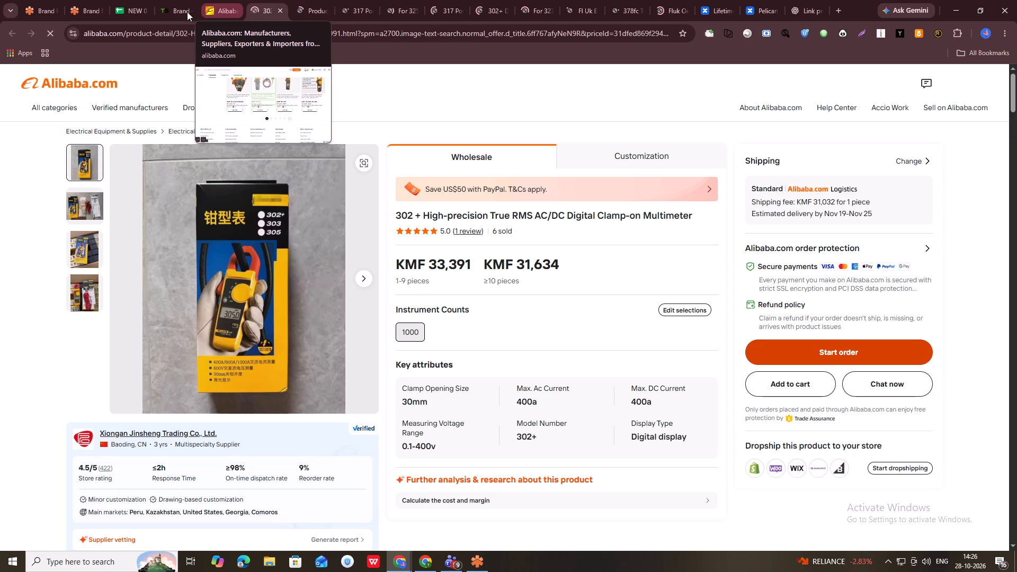
{"action": "left_click", "coordinate": [78, 251]}
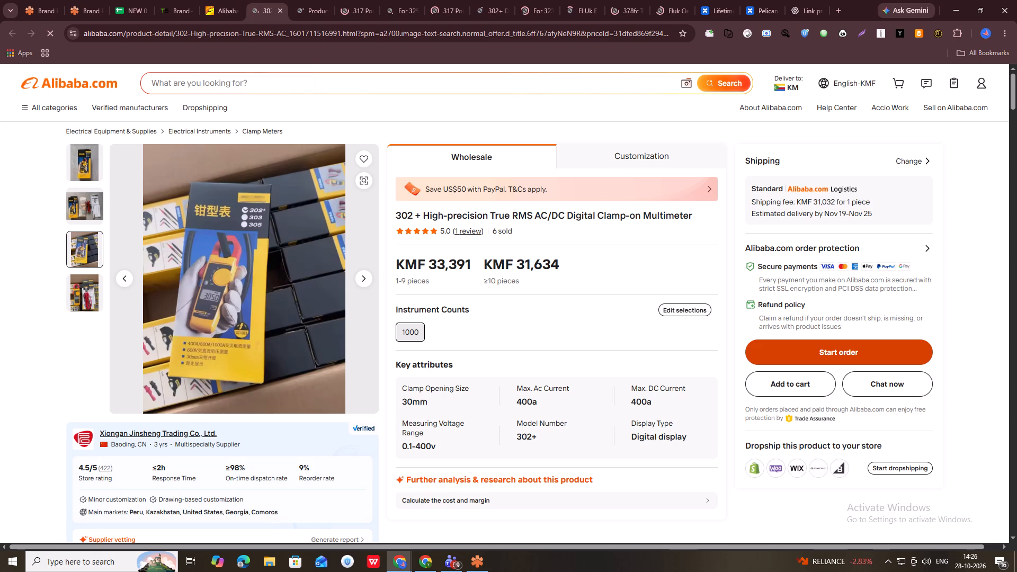
{"action": "left_click", "coordinate": [200, 316]}
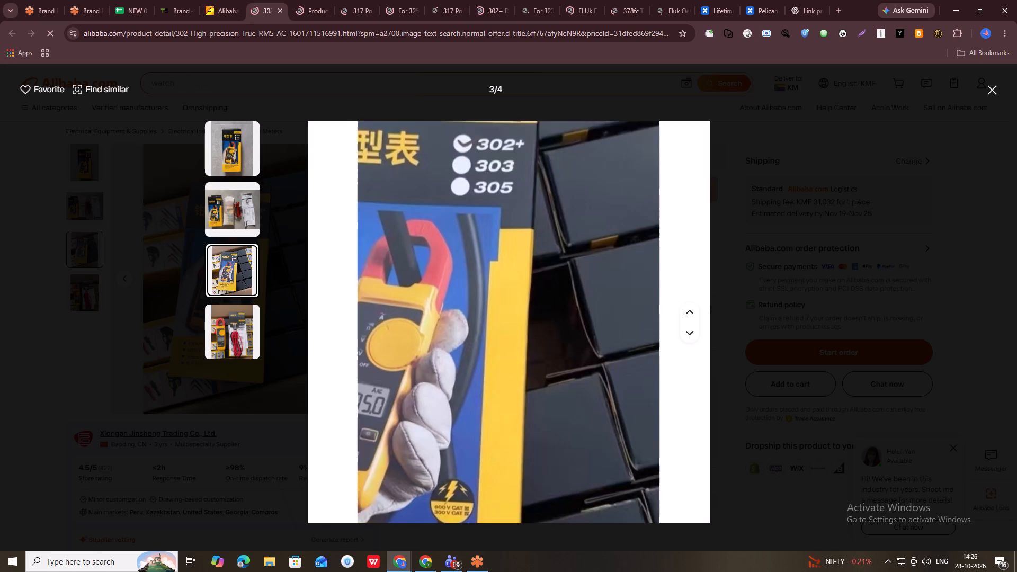
{"action": "key", "text": "Escape"}
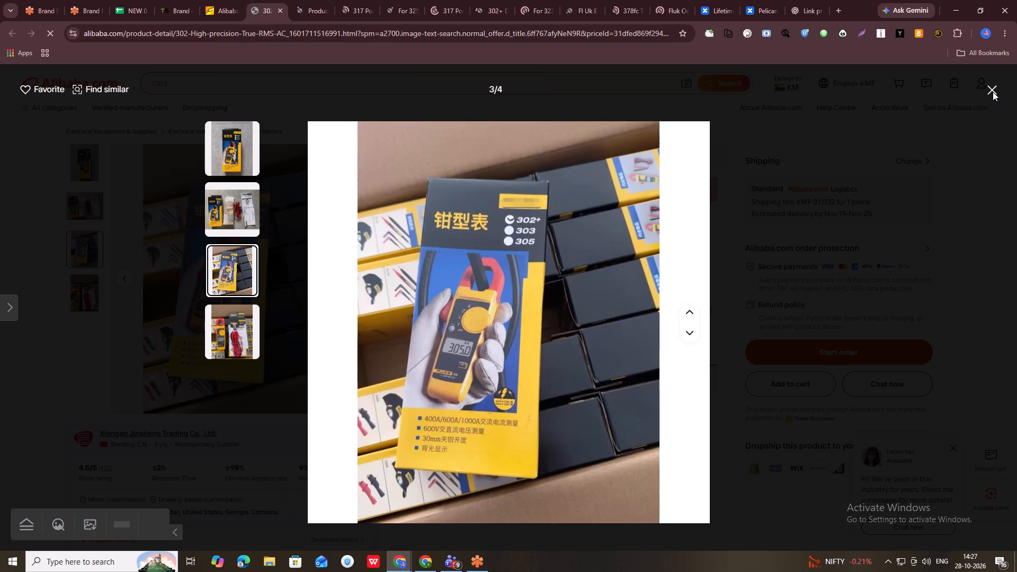
{"action": "left_click", "coordinate": [993, 90]}
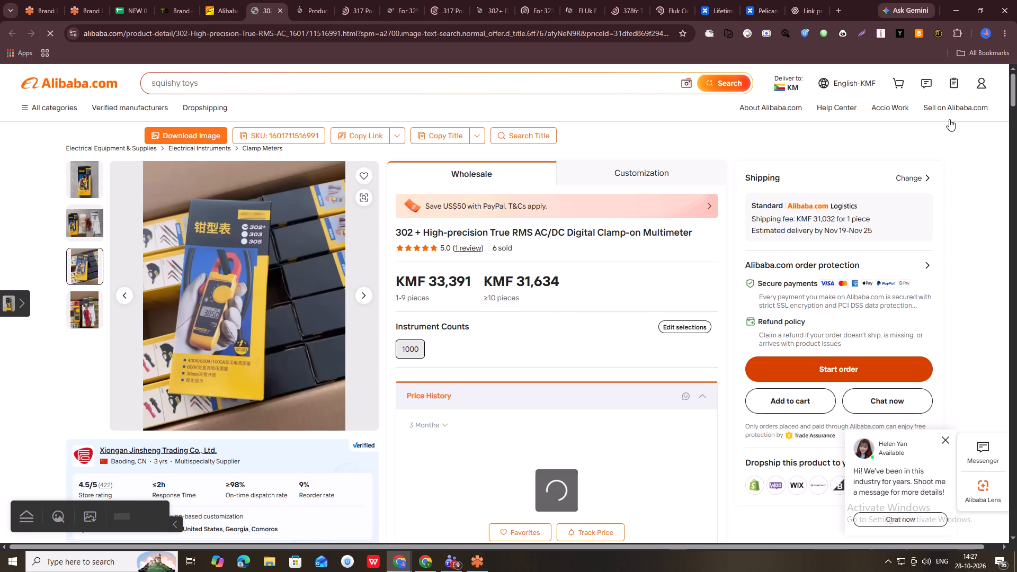
Record the 302 + High-precision listing's URL in the Links column of the Fluke Corporation row in Manual Detection Records, and close the listing.
{"action": "left_click", "coordinate": [303, 0]}
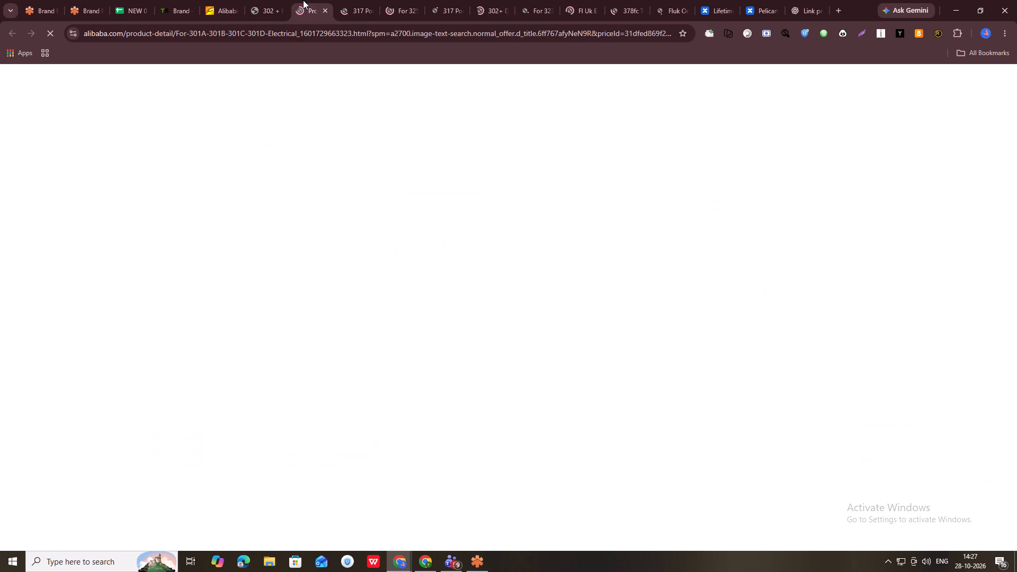
{"action": "left_click", "coordinate": [269, 0]}
{"action": "left_click", "coordinate": [285, 41]}
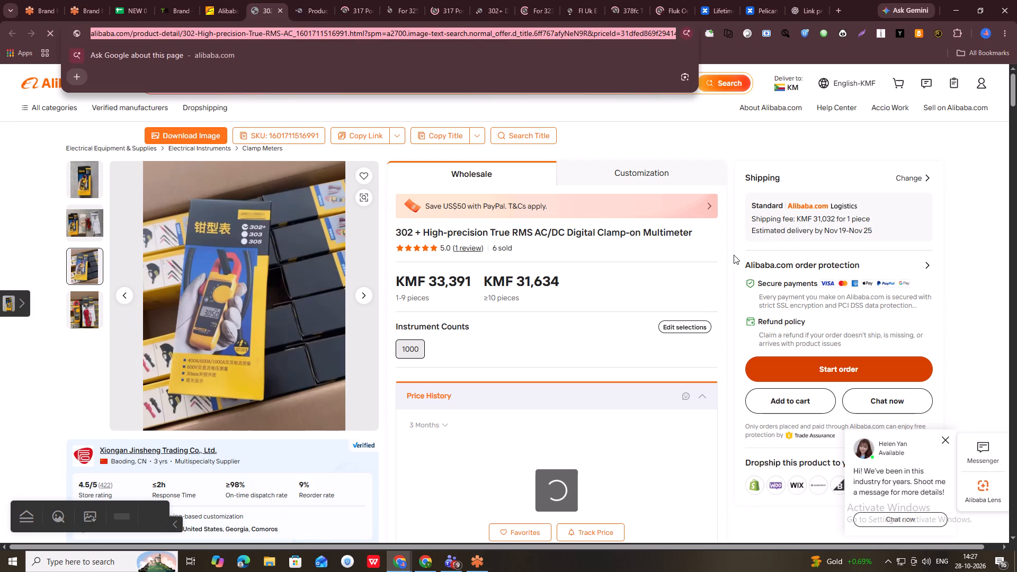
{"action": "key", "text": "ctrl+c"}
{"action": "key", "text": "ctrl+c"}
{"action": "key", "text": "ctrl+c"}
{"action": "key", "text": "ctrl+c"}
{"action": "key", "text": "alt+Tab"}
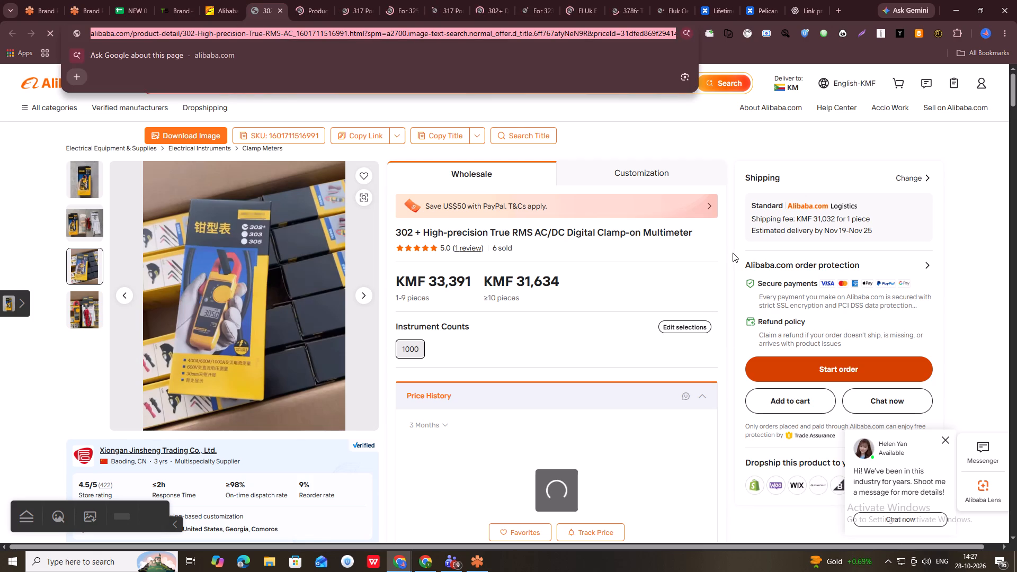
{"action": "key", "text": "Down"}
{"action": "key", "text": "Right"}
{"action": "key", "text": "Up"}
{"action": "key", "text": "Right"}
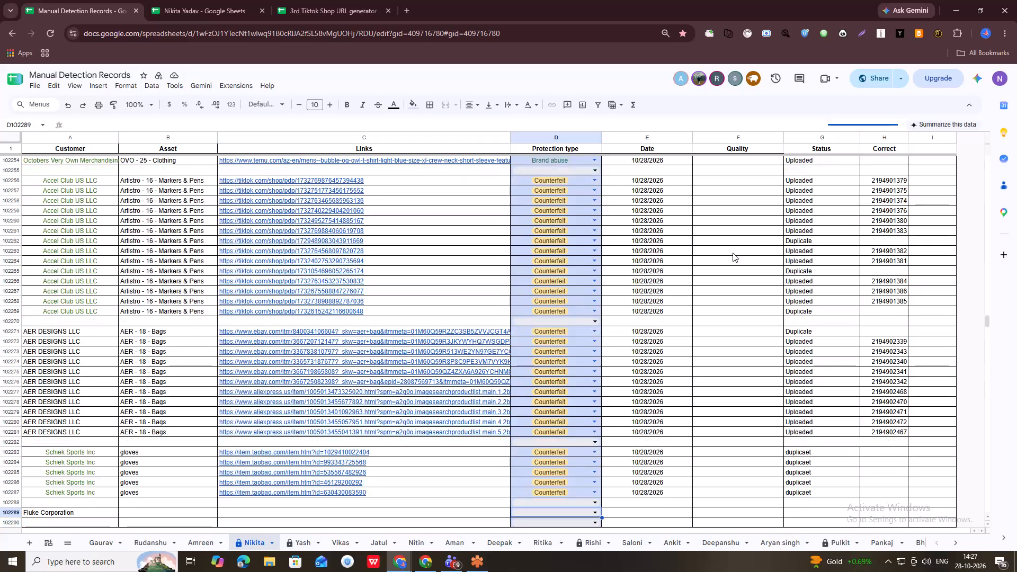
{"action": "key", "text": "Down"}
{"action": "key", "text": "Left"}
{"action": "key", "text": "Up"}
{"action": "key", "text": "ctrl+v"}
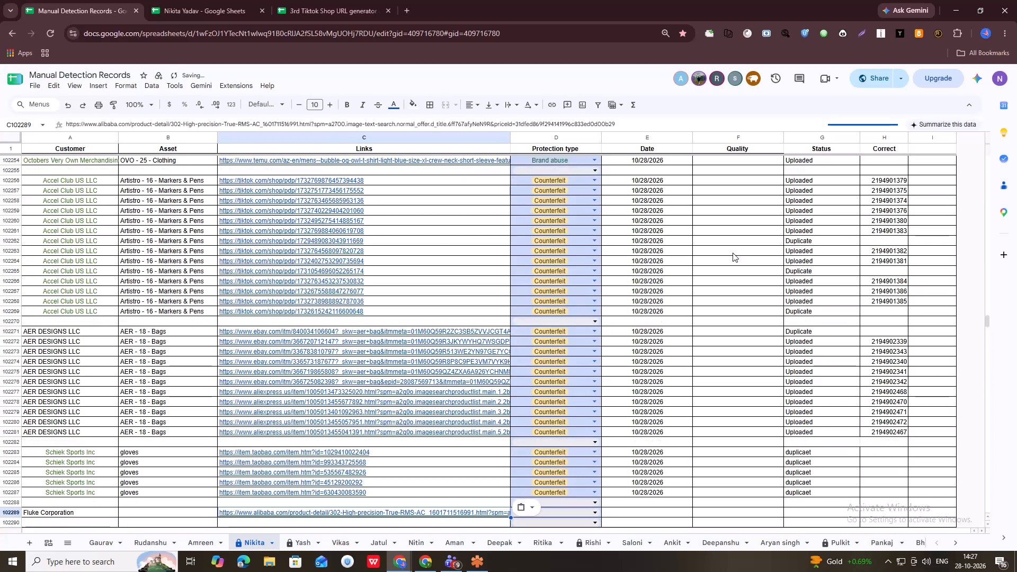
{"action": "key", "text": "Down"}
{"action": "key", "text": "alt+Tab"}
{"action": "key", "text": "ctrl+w"}
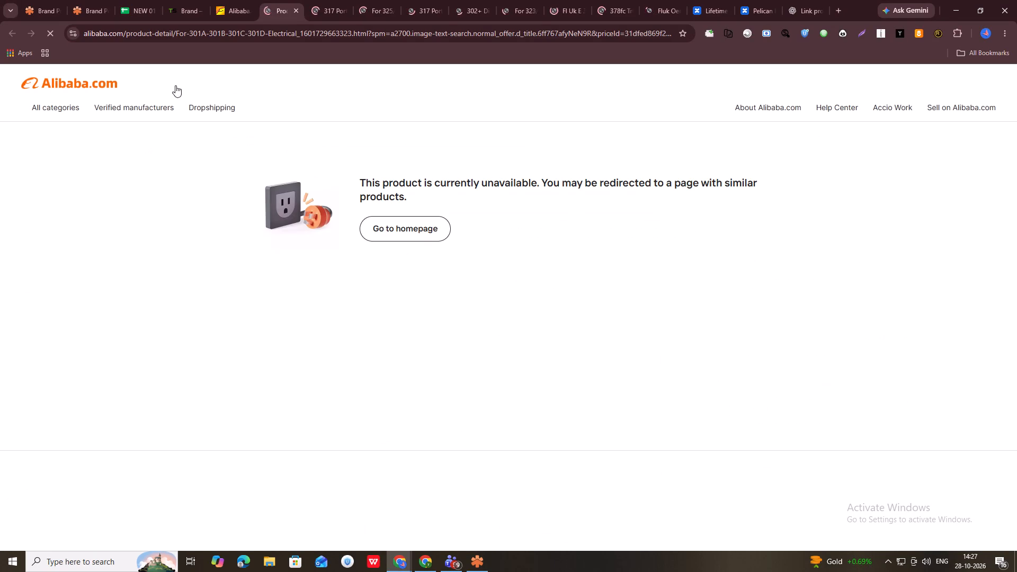
Record the URL of the 317 Portable AC DC Clamp Meter listing in Links row 102290 of Manual Detection Records, and close the listing.
{"action": "left_click", "coordinate": [331, 0]}
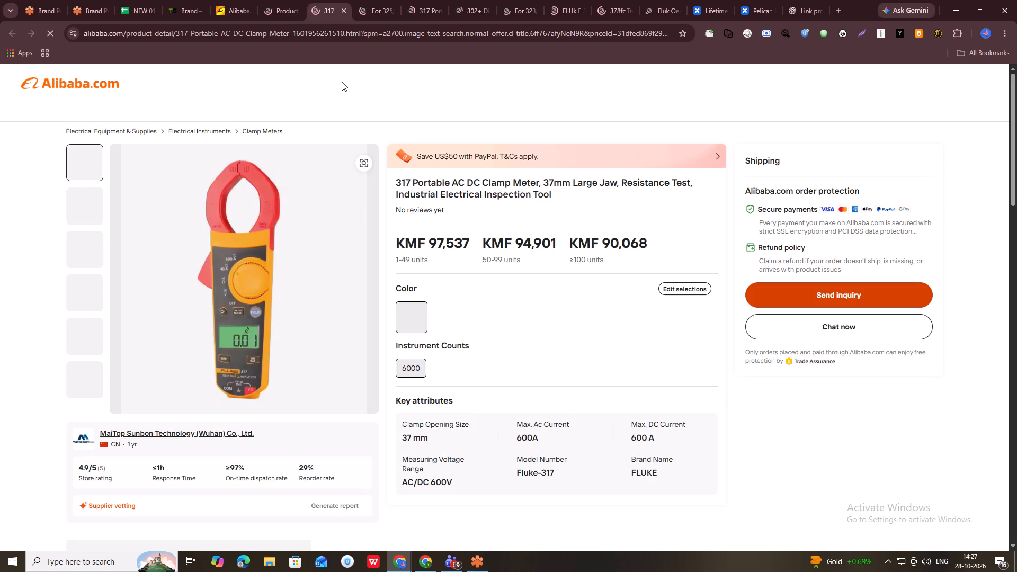
{"action": "left_click", "coordinate": [320, 39]}
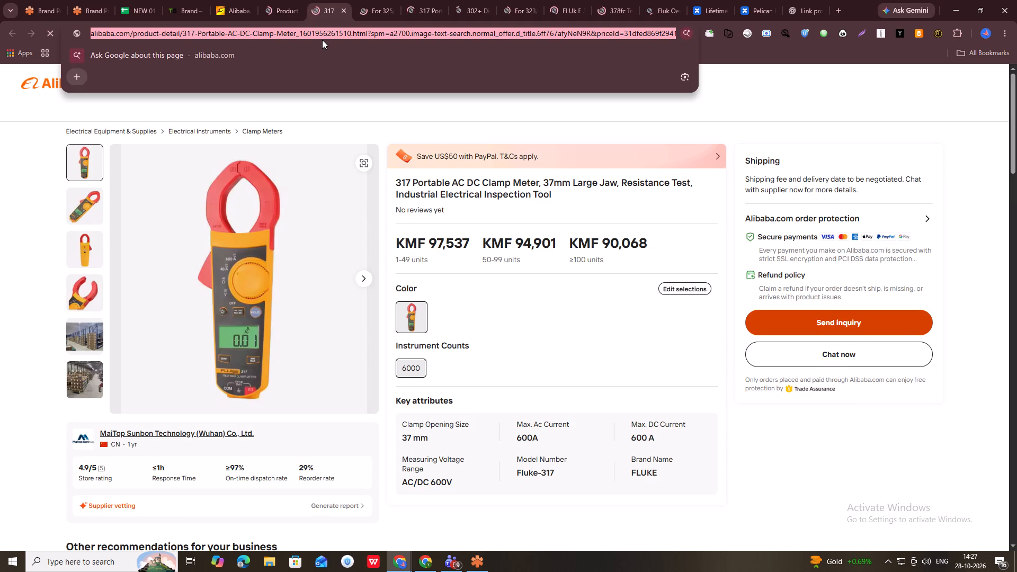
{"action": "key", "text": "ctrl+c"}
{"action": "key", "text": "ctrl+c"}
{"action": "key", "text": "ctrl+c"}
{"action": "key", "text": "ctrl+c"}
{"action": "key", "text": "alt+Tab"}
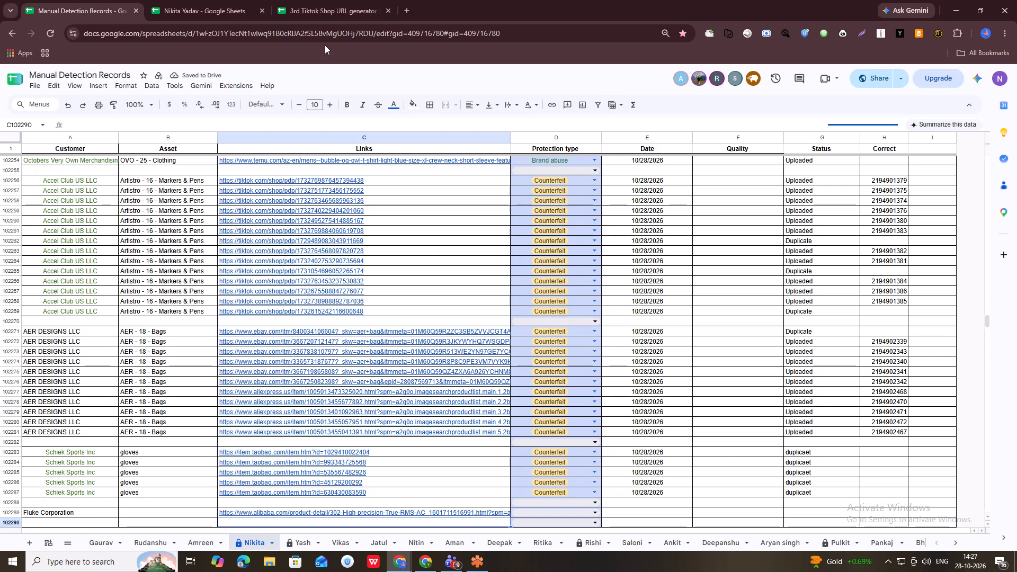
{"action": "key", "text": "ctrl+v"}
{"action": "key", "text": "Down"}
{"action": "key", "text": "alt+Tab"}
{"action": "key", "text": "ctrl+w"}
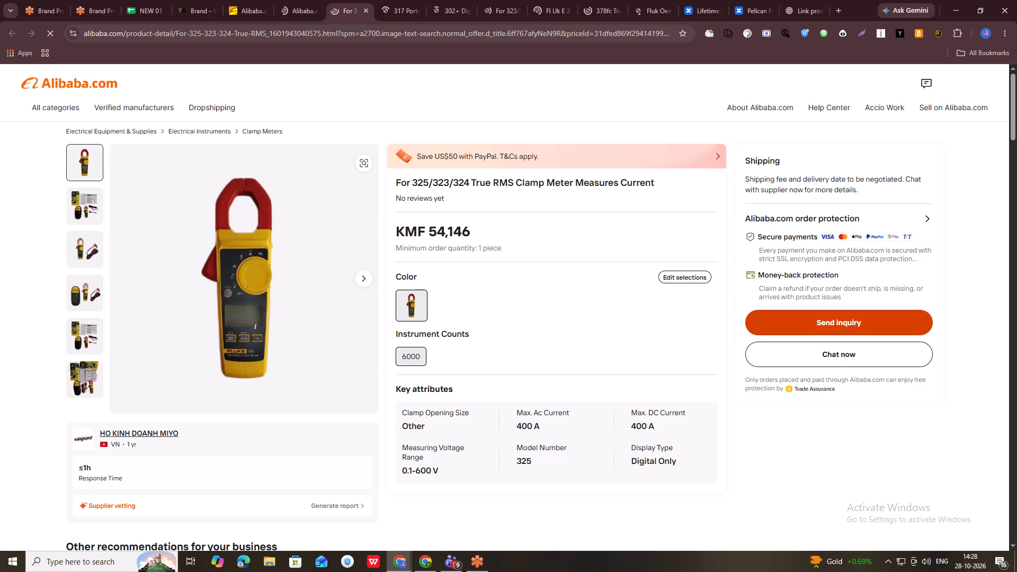
Record the URL of the 325/323/324 True RMS Clamp Meter listing in Links row 102291 of Manual Detection Records, and close the listing.
{"action": "left_click", "coordinate": [345, 38]}
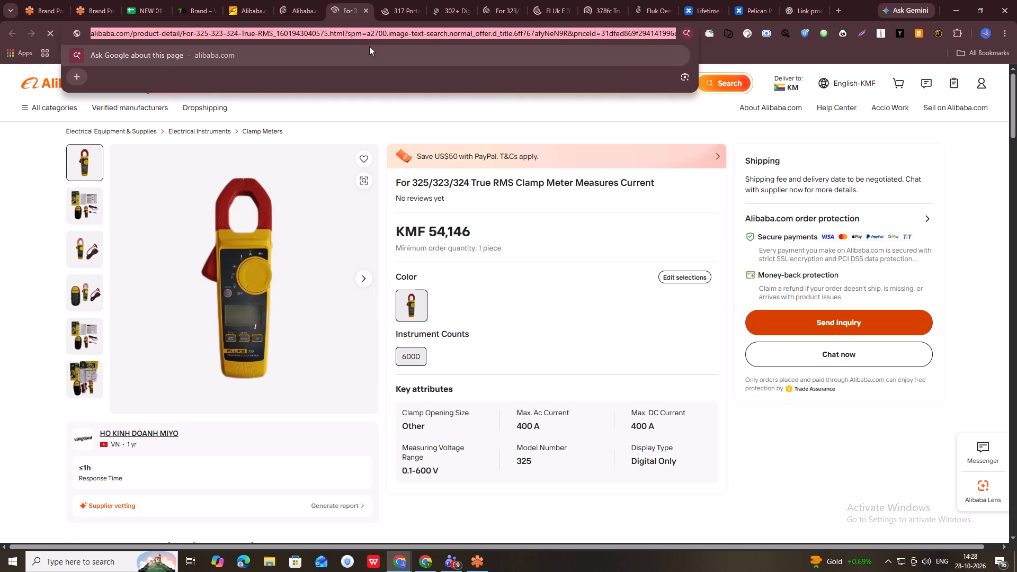
{"action": "right_click", "coordinate": [1016, 0]}
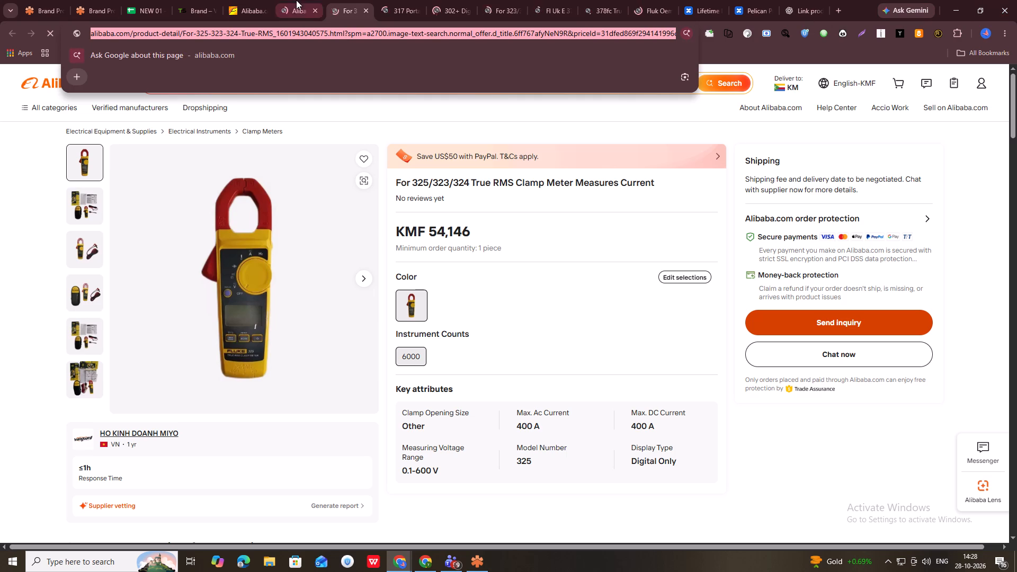
{"action": "key", "text": "ctrl+c"}
{"action": "key", "text": "ctrl+c"}
{"action": "key", "text": "ctrl+c"}
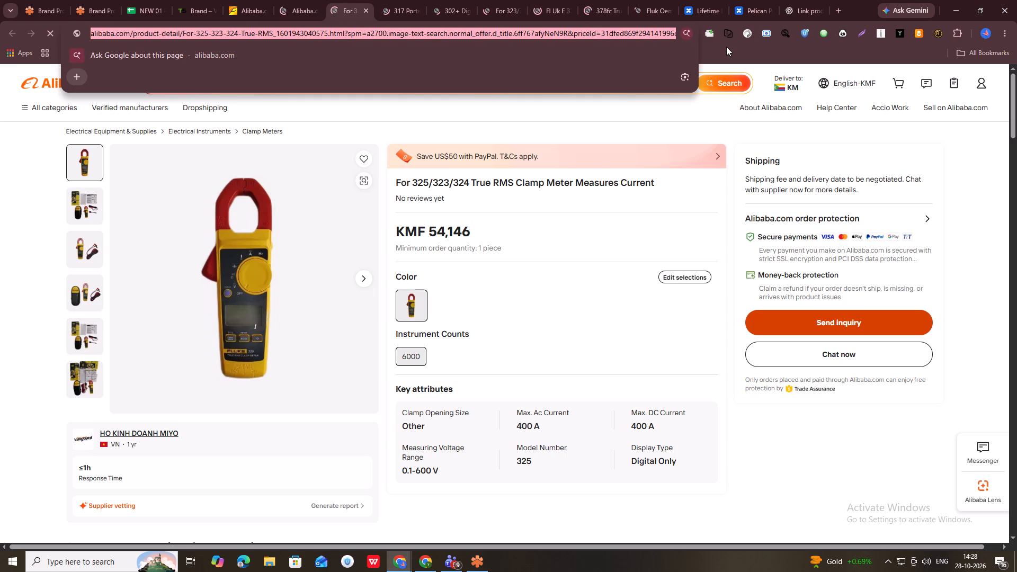
{"action": "key", "text": "alt+Tab"}
{"action": "key", "text": "ctrl+v"}
{"action": "key", "text": "Down"}
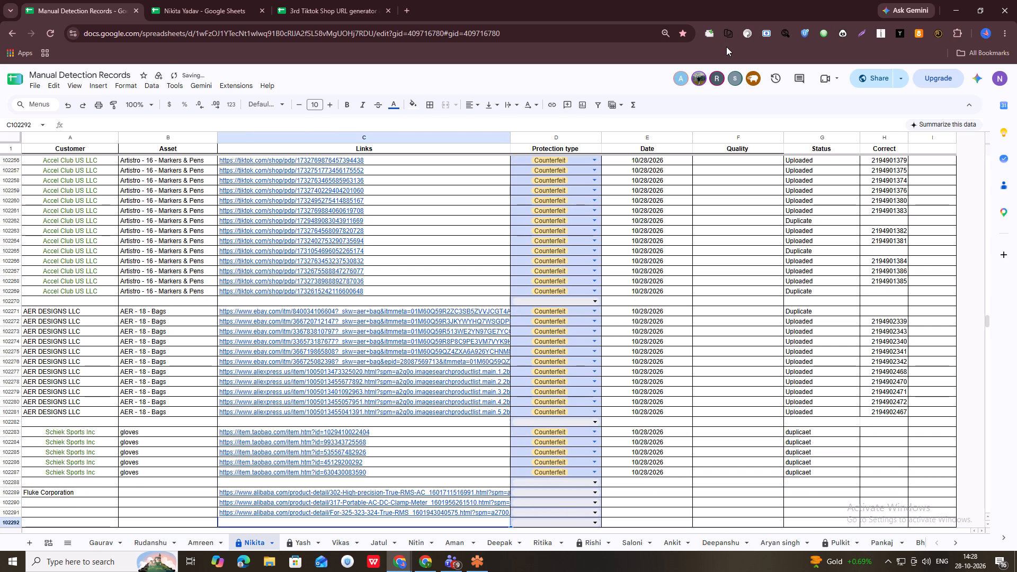
{"action": "key", "text": "alt+Tab"}
{"action": "key", "text": "ctrl+w"}
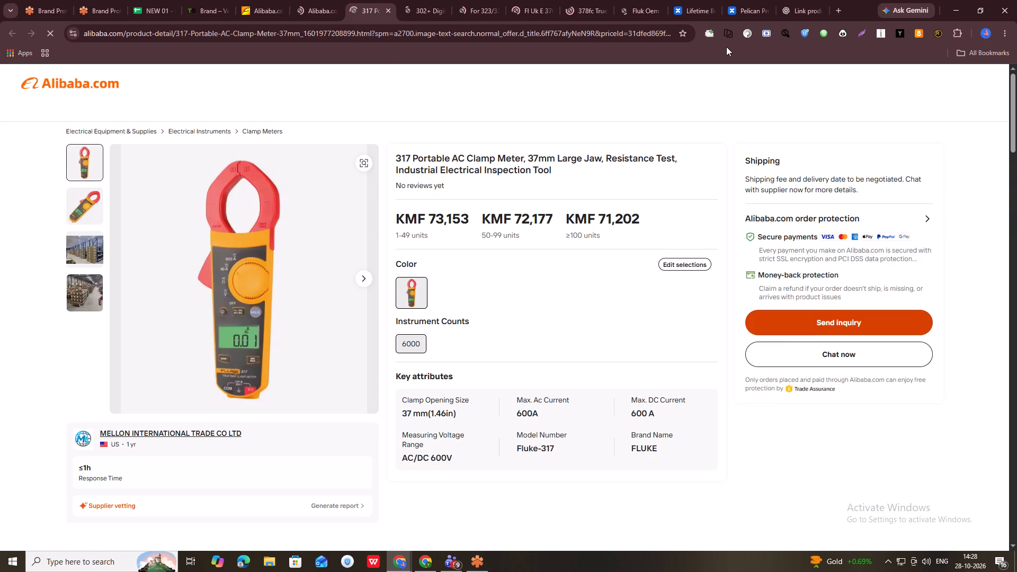
Record the URL of the 317 Portable AC Clamp Meter 37mm listing in Links row 102292 of Manual Detection Records, and return to the listing.
{"action": "key", "text": "ctrl+l"}
{"action": "key", "text": "ctrl+l"}
{"action": "key", "text": "ctrl+l"}
{"action": "key", "text": "ctrl+l"}
{"action": "key", "text": "ctrl+c"}
{"action": "key", "text": "ctrl+c"}
{"action": "key", "text": "ctrl+c"}
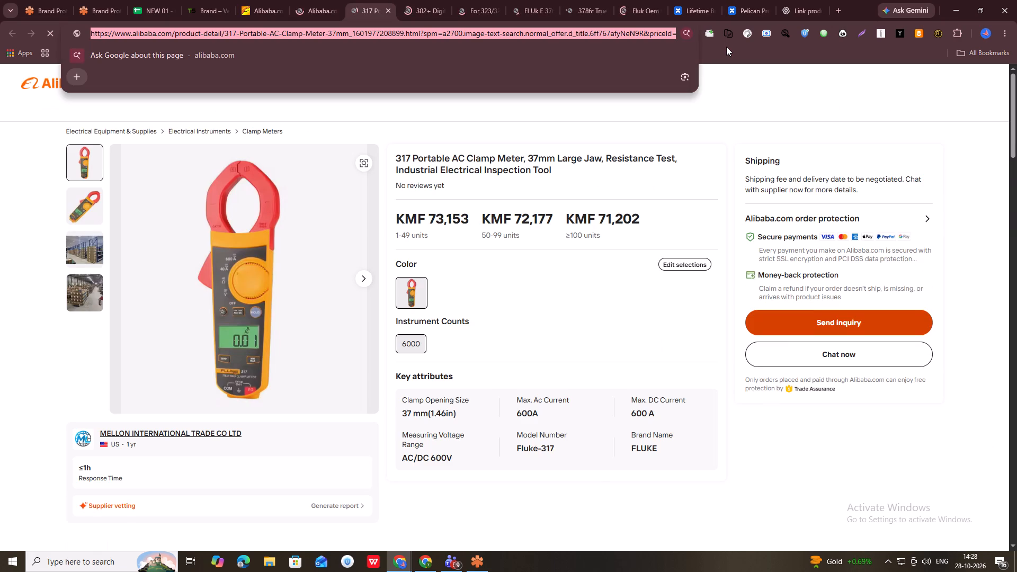
{"action": "key", "text": "alt+Tab"}
{"action": "key", "text": "ctrl+v"}
{"action": "key", "text": "Down"}
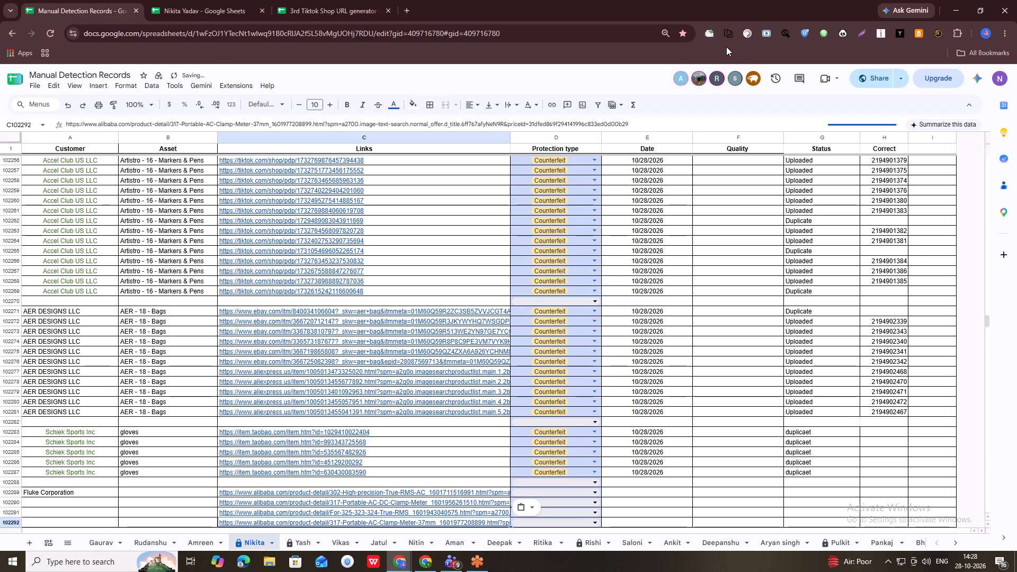
{"action": "key", "text": "alt+Tab"}
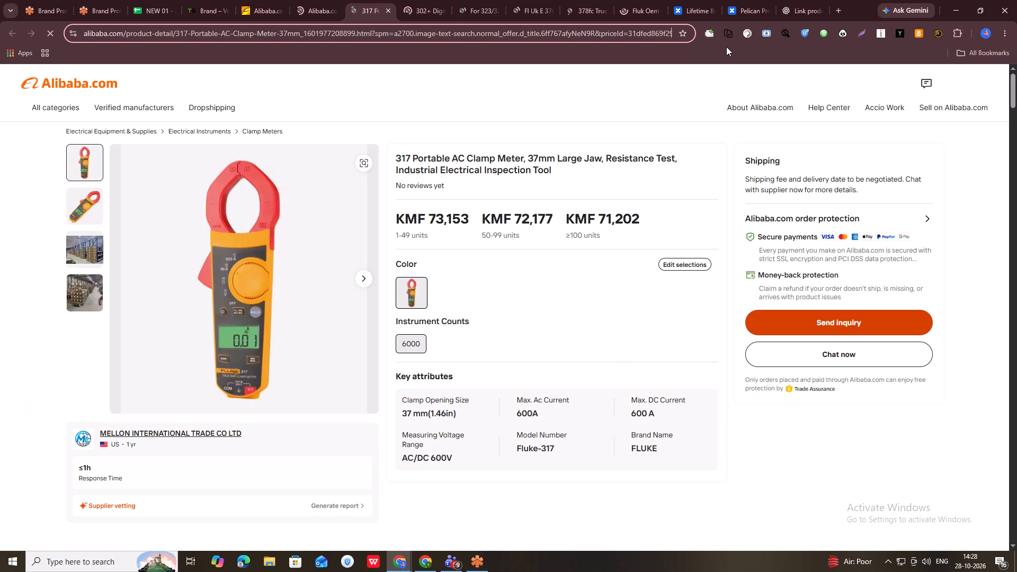
Record the URL of the 302+ Digital Multimeter Auto Range listing in Links row 102293 of Manual Detection Records, and close the listing.
{"action": "key", "text": "ctrl+w"}
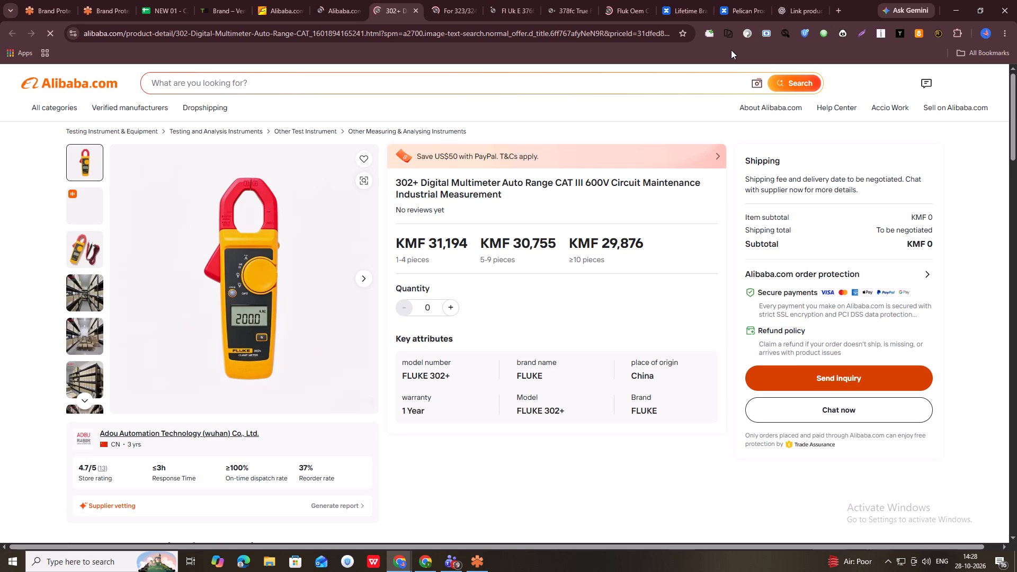
{"action": "key", "text": "ctrl+l"}
{"action": "key", "text": "ctrl+l"}
{"action": "key", "text": "ctrl+l"}
{"action": "key", "text": "ctrl+c"}
{"action": "key", "text": "ctrl+c"}
{"action": "key", "text": "ctrl+c"}
{"action": "key", "text": "ctrl+c"}
{"action": "key", "text": "ctrl+c"}
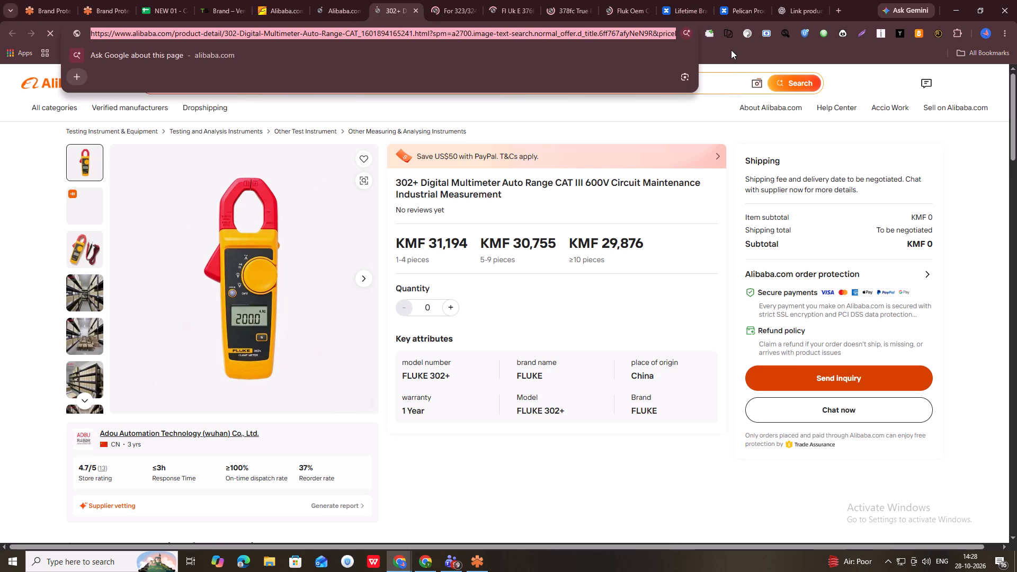
{"action": "key", "text": "ctrl+c"}
{"action": "key", "text": "ctrl+c"}
{"action": "key", "text": "ctrl+c"}
{"action": "key", "text": "alt+Tab"}
{"action": "key", "text": "ctrl+v"}
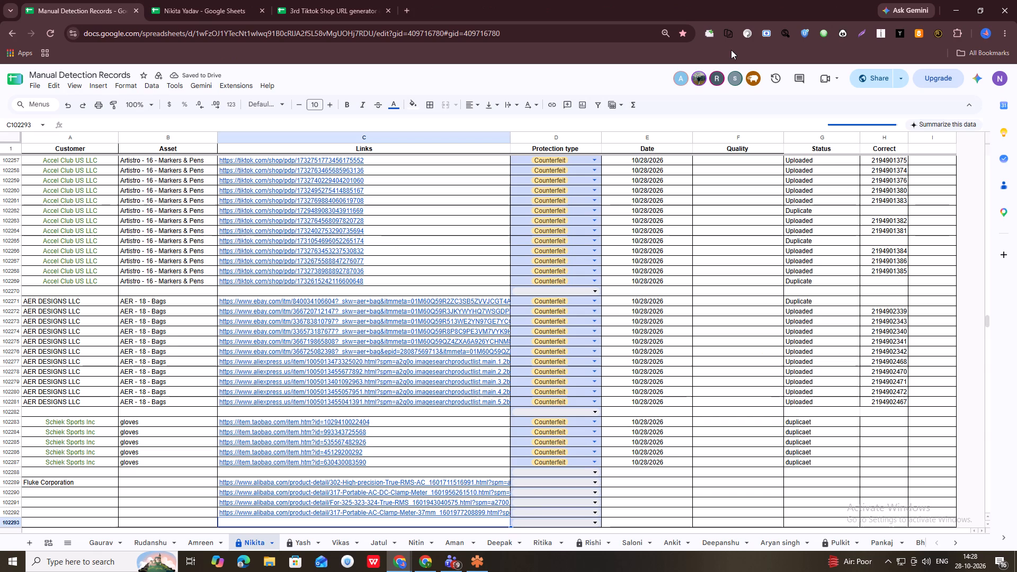
{"action": "key", "text": "Down"}
{"action": "key", "text": "alt+Tab"}
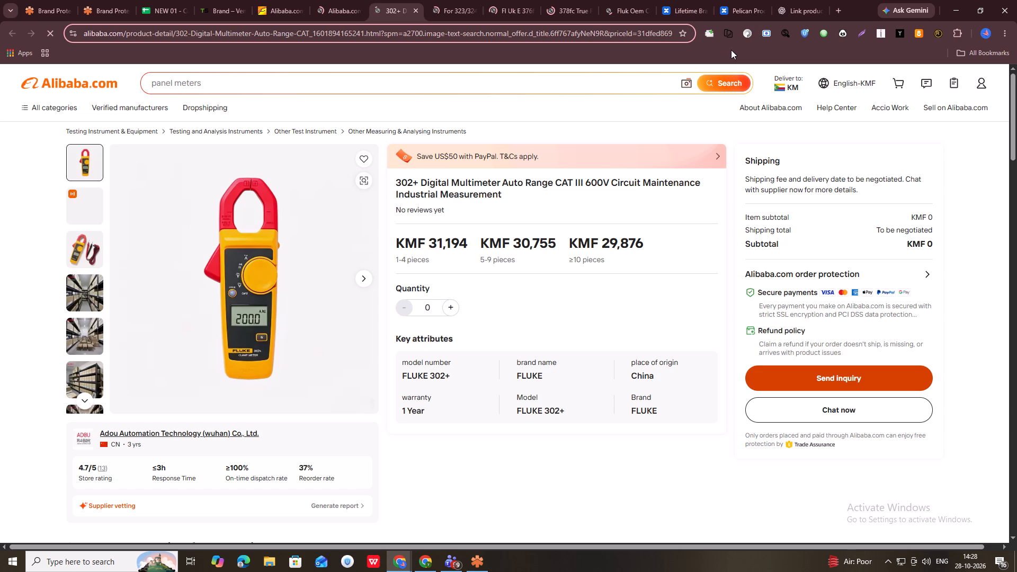
{"action": "key", "text": "ctrl+w"}
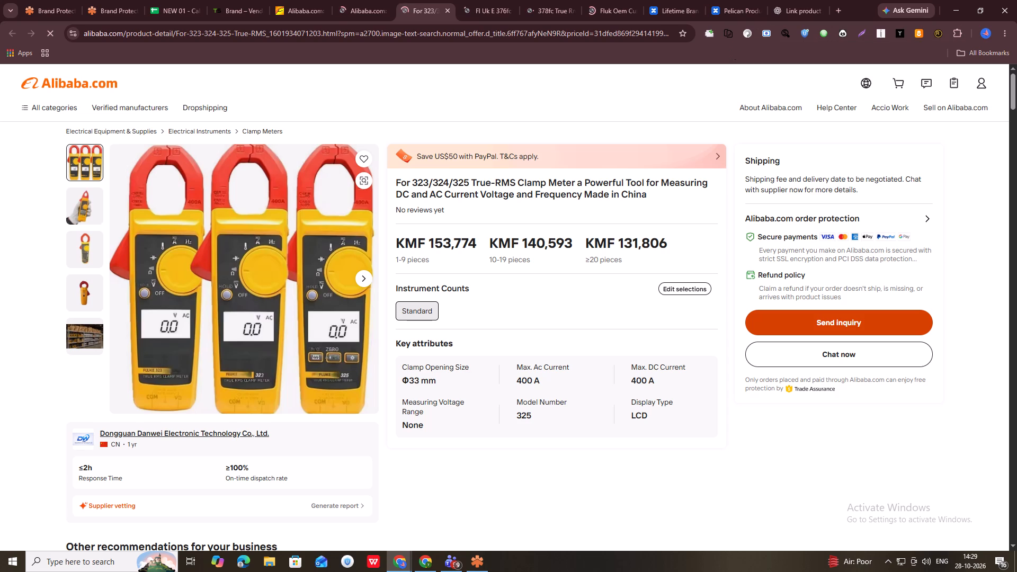
Check the product images of the 323/324/325 True-RMS Clamp Meter listing and record its URL in Links row 102294 of Manual Detection Records.
{"action": "left_click", "coordinate": [298, 374]}
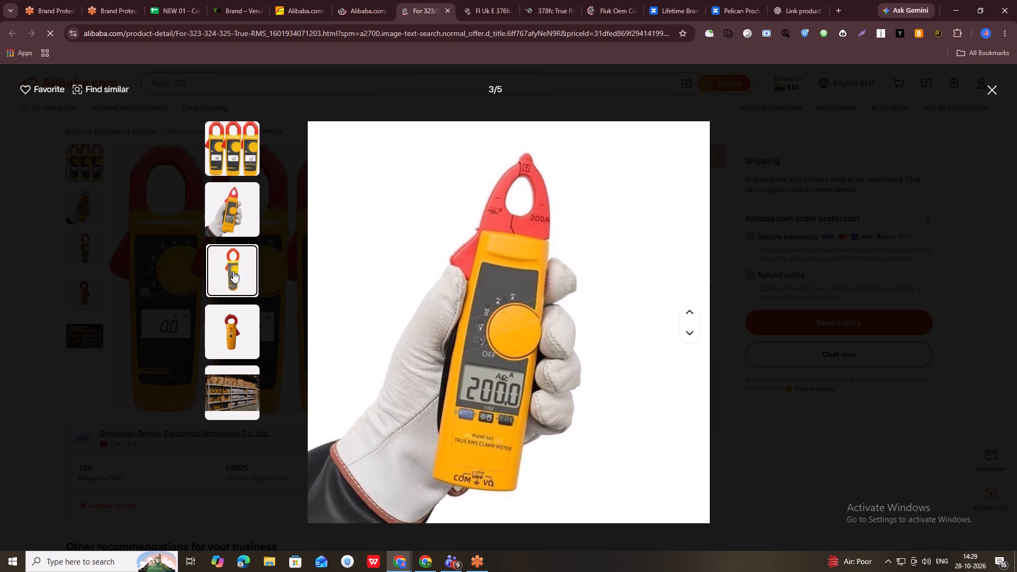
{"action": "key", "text": "Escape"}
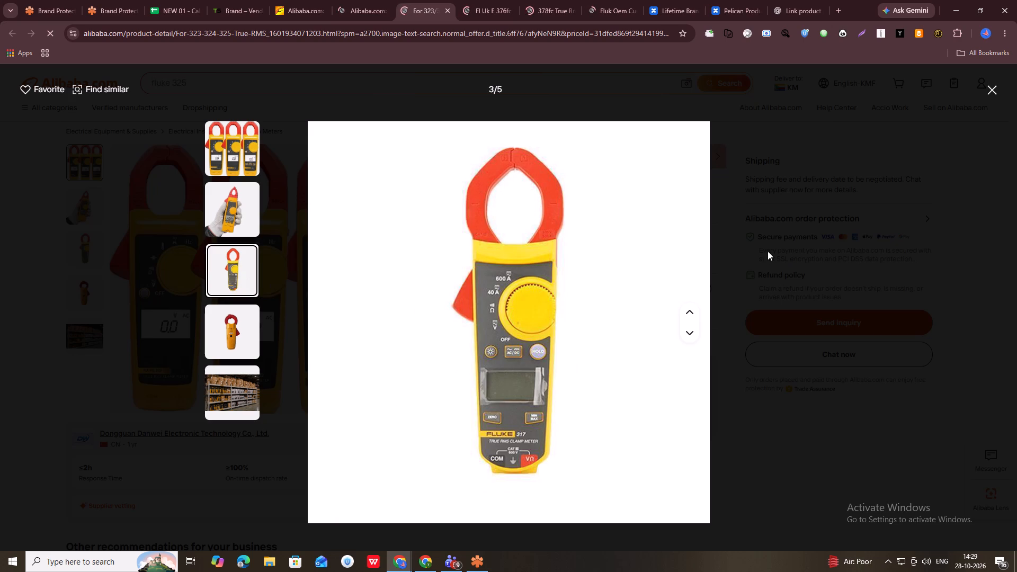
{"action": "left_click", "coordinate": [990, 88]}
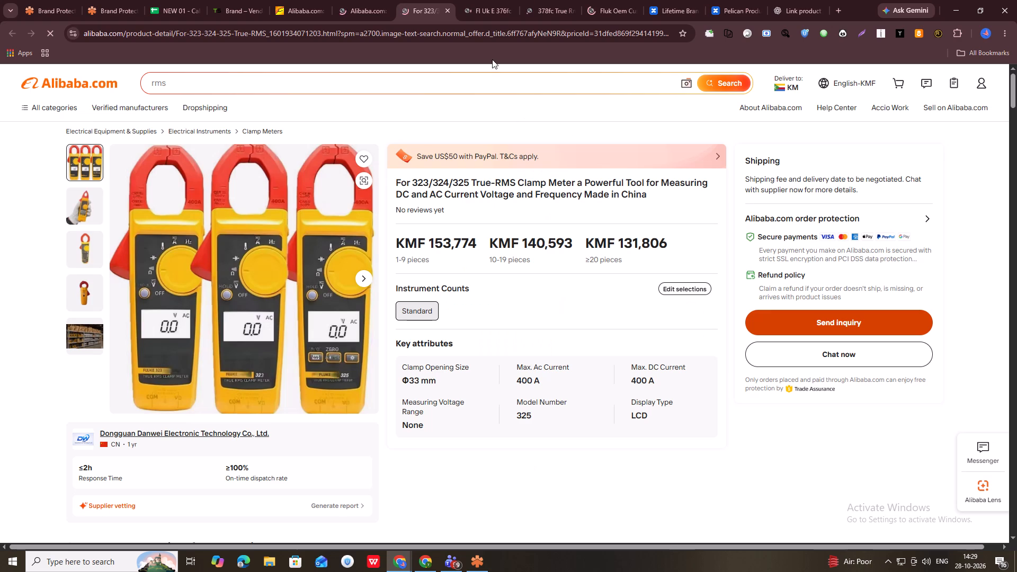
{"action": "left_click", "coordinate": [489, 29]}
{"action": "key", "text": "ctrl+c"}
{"action": "key", "text": "ctrl+c"}
{"action": "key", "text": "ctrl+c"}
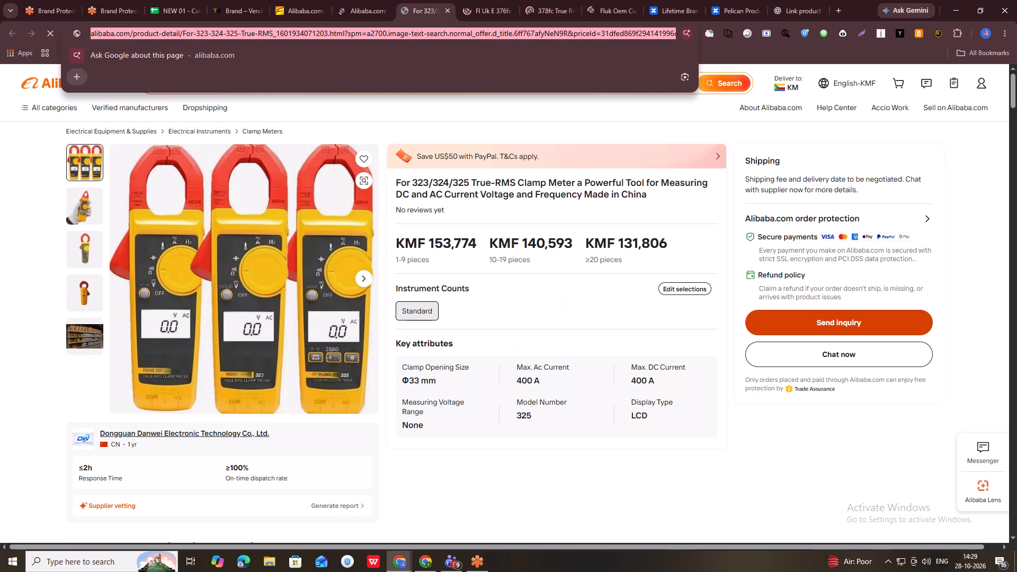
{"action": "key", "text": "alt+Tab"}
{"action": "key", "text": "ctrl+v"}
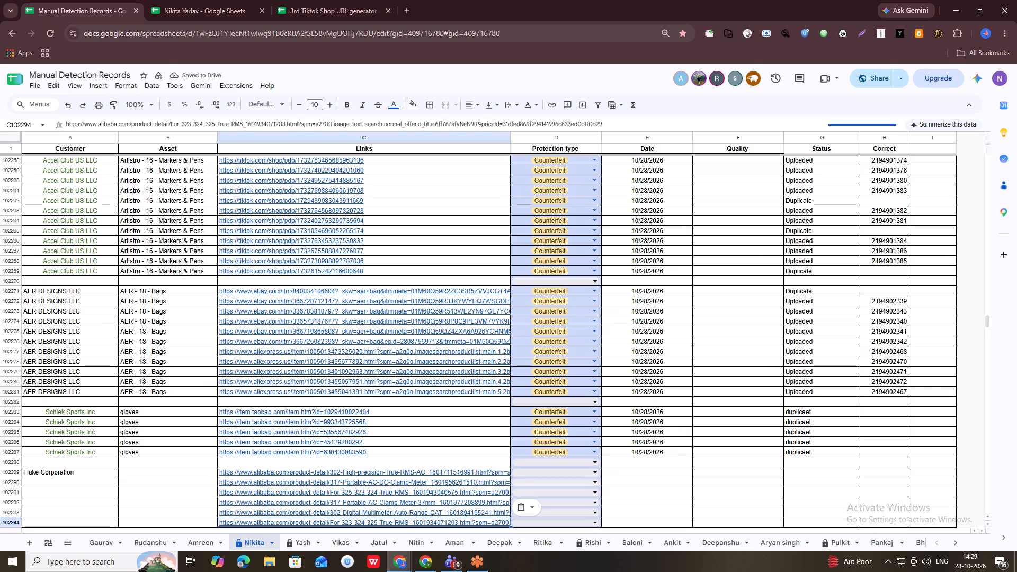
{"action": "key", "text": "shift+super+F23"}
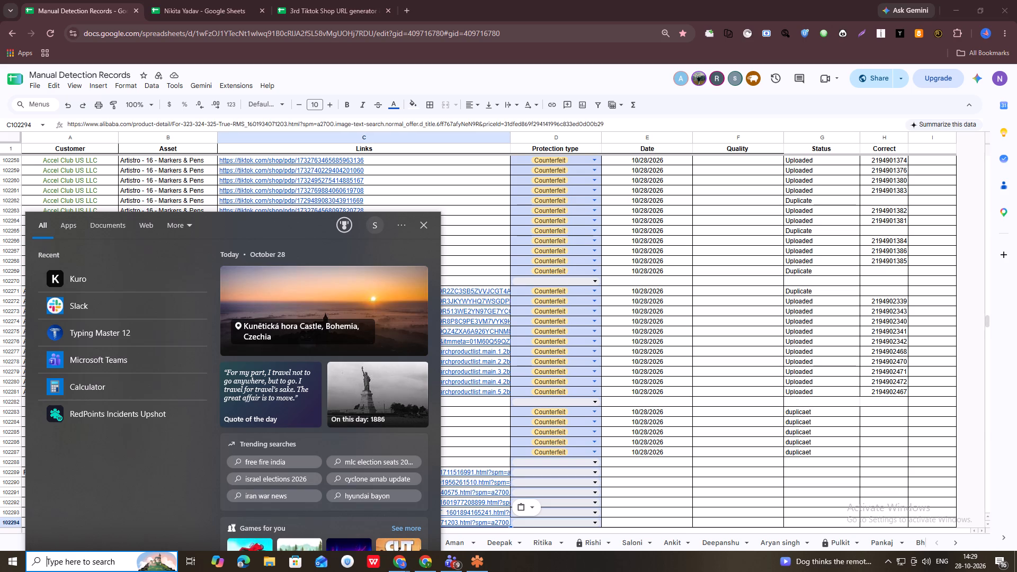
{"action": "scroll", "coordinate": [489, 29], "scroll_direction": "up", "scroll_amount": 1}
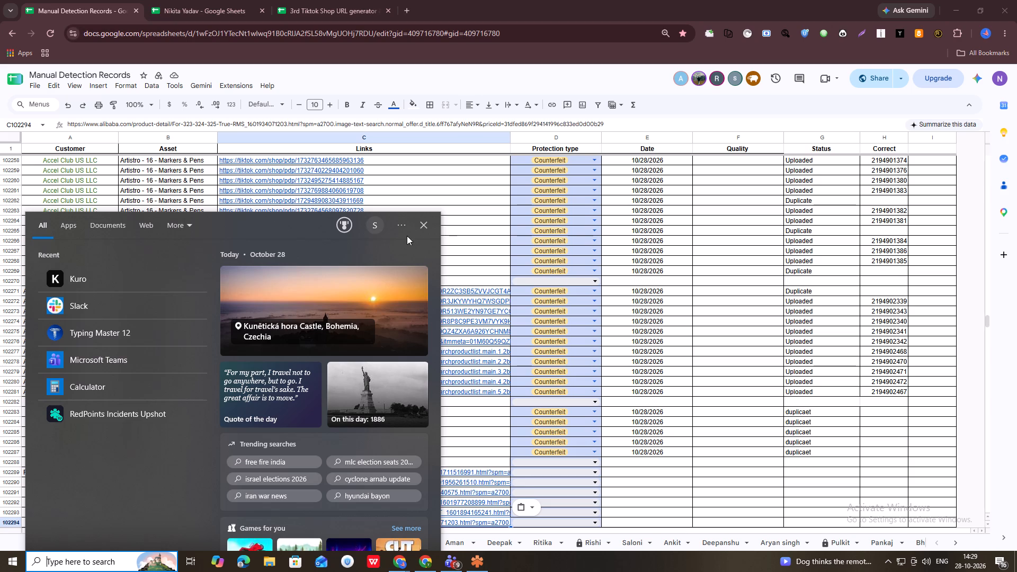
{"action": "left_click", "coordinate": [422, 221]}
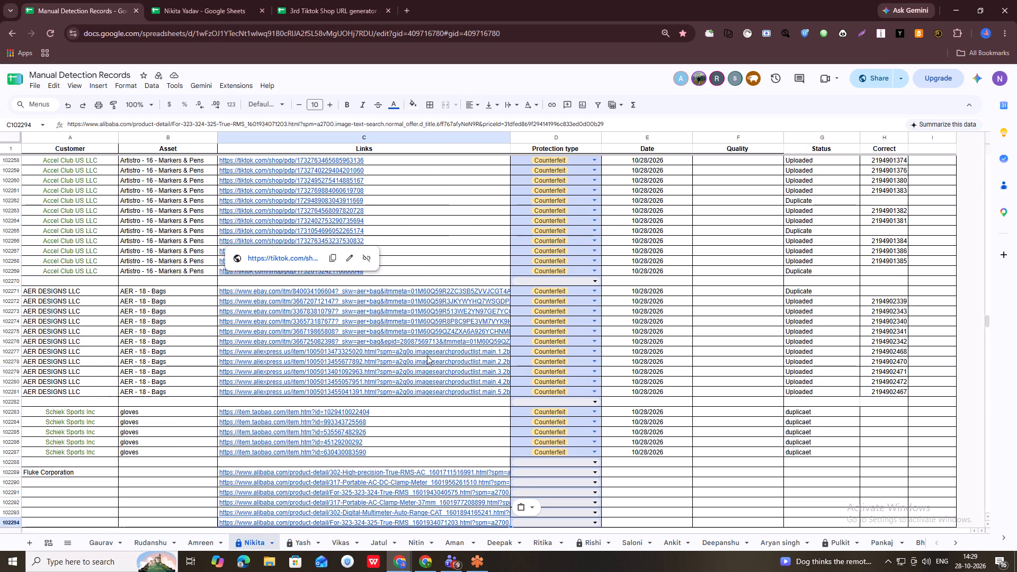
Select the Links cell in row 102295 of Manual Detection Records, and close the recorded 323/324/325 listing.
{"action": "scroll", "coordinate": [427, 355], "scroll_direction": "down", "scroll_amount": 1}
{"action": "left_click", "coordinate": [417, 482]}
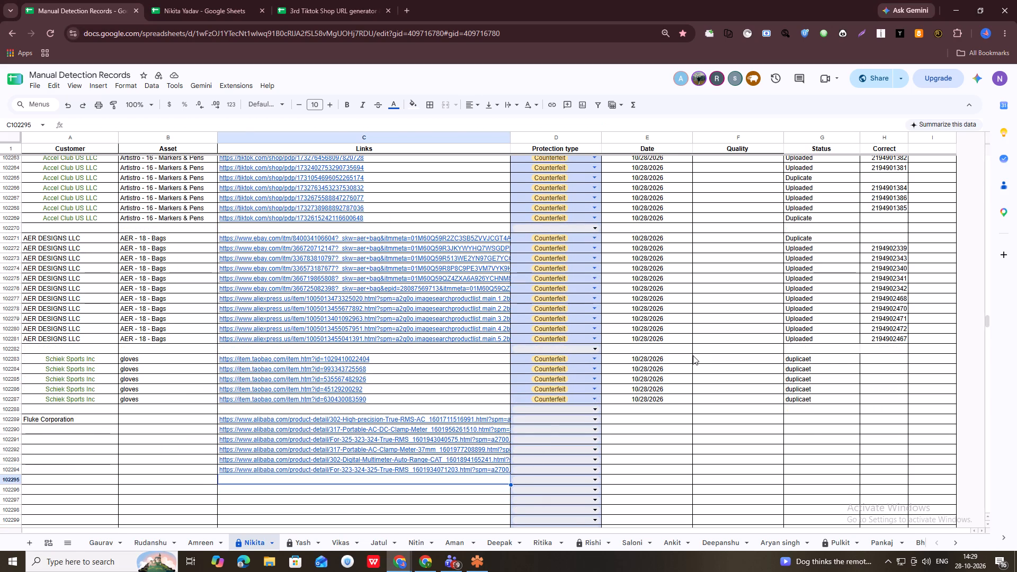
{"action": "key", "text": "alt+Tab"}
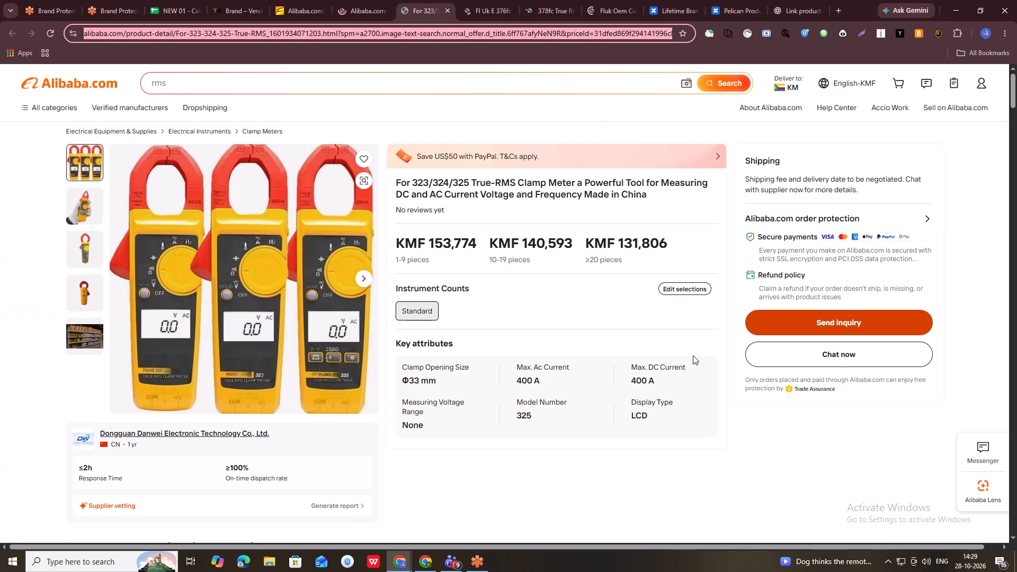
{"action": "key", "text": "ctrl+w"}
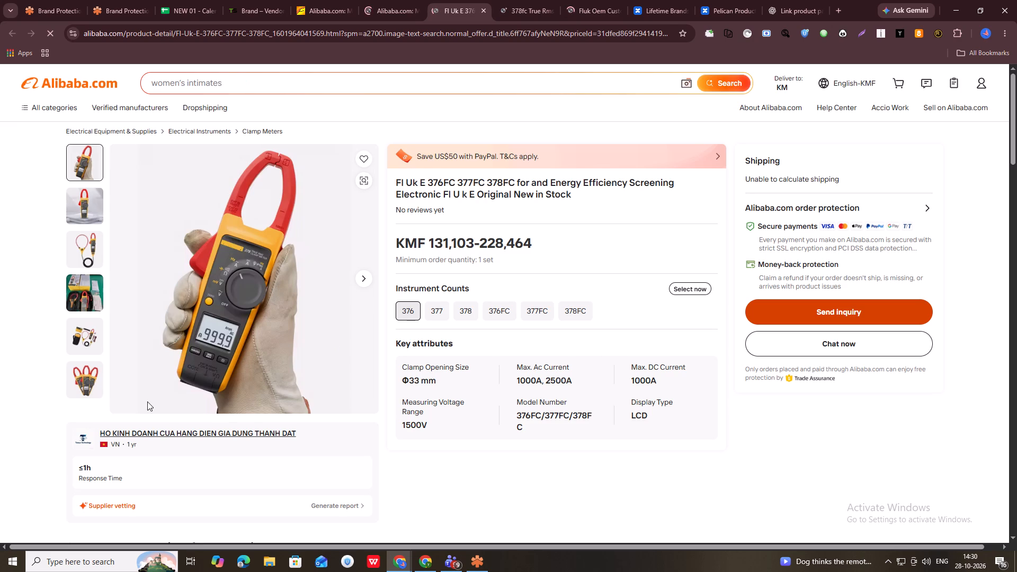
Examine the gallery images of the Fl Uk E 376FC 377FC 378FC listing for Fluke branding and product design.
{"action": "left_click", "coordinate": [86, 380]}
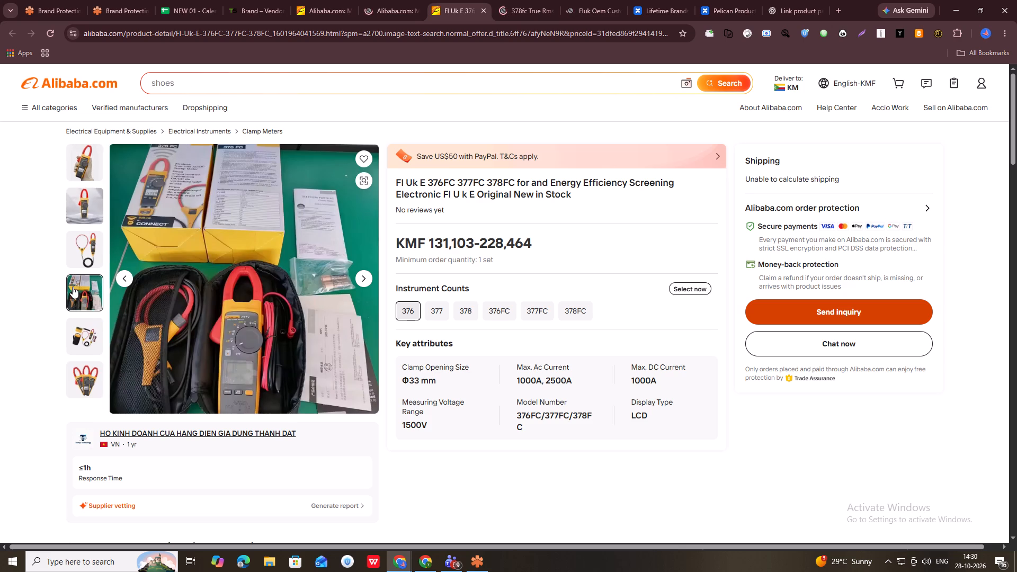
{"action": "left_click", "coordinate": [212, 322]}
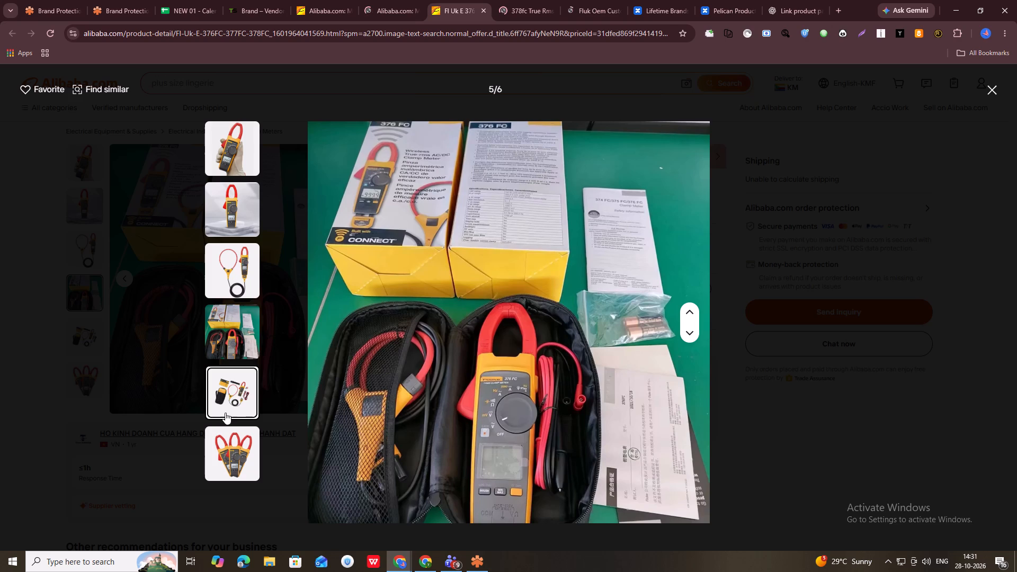
{"action": "left_click", "coordinate": [234, 457]}
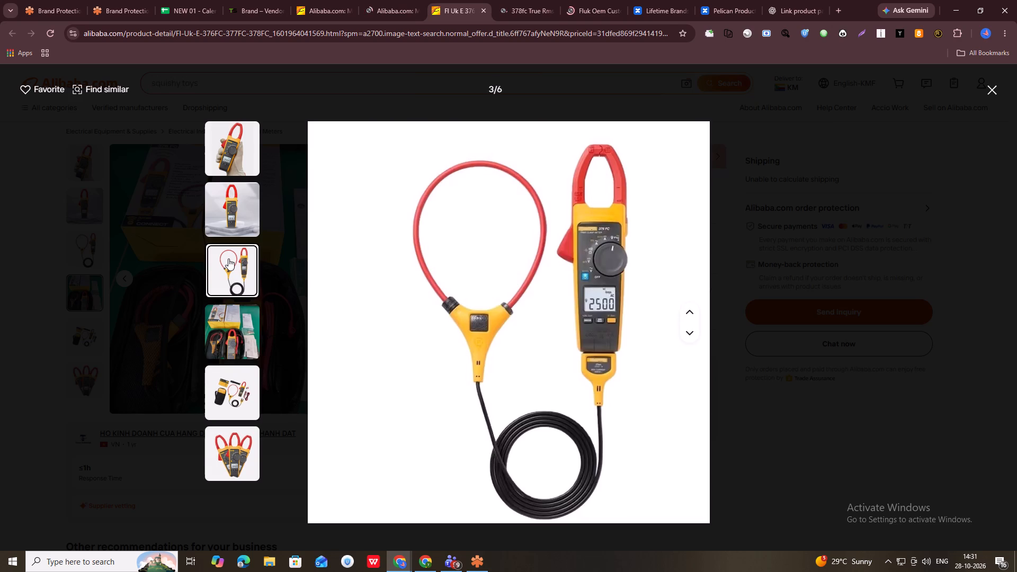
{"action": "left_click", "coordinate": [235, 204]}
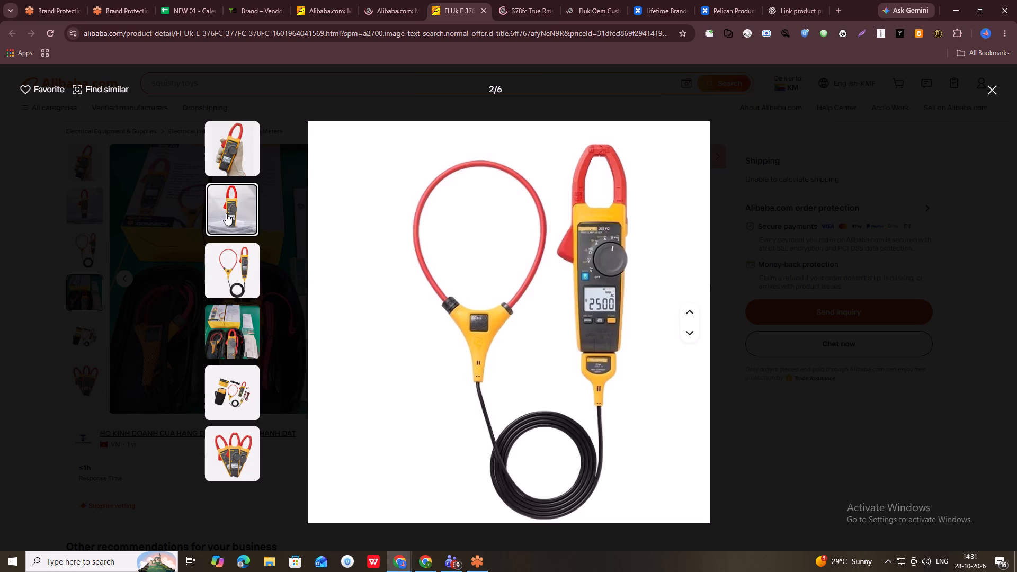
{"action": "left_click", "coordinate": [230, 153]}
{"action": "left_click", "coordinate": [232, 197]}
{"action": "left_click", "coordinate": [233, 153]}
{"action": "left_click", "coordinate": [223, 216]}
{"action": "left_click", "coordinate": [221, 158]}
{"action": "left_click", "coordinate": [221, 249]}
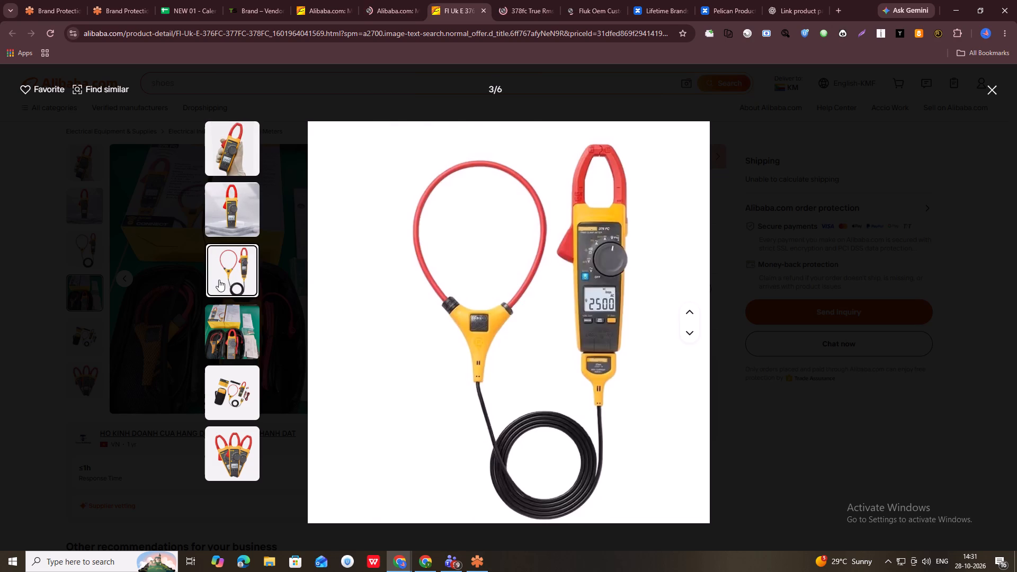
{"action": "left_click", "coordinate": [217, 290]}
{"action": "left_click", "coordinate": [238, 334]}
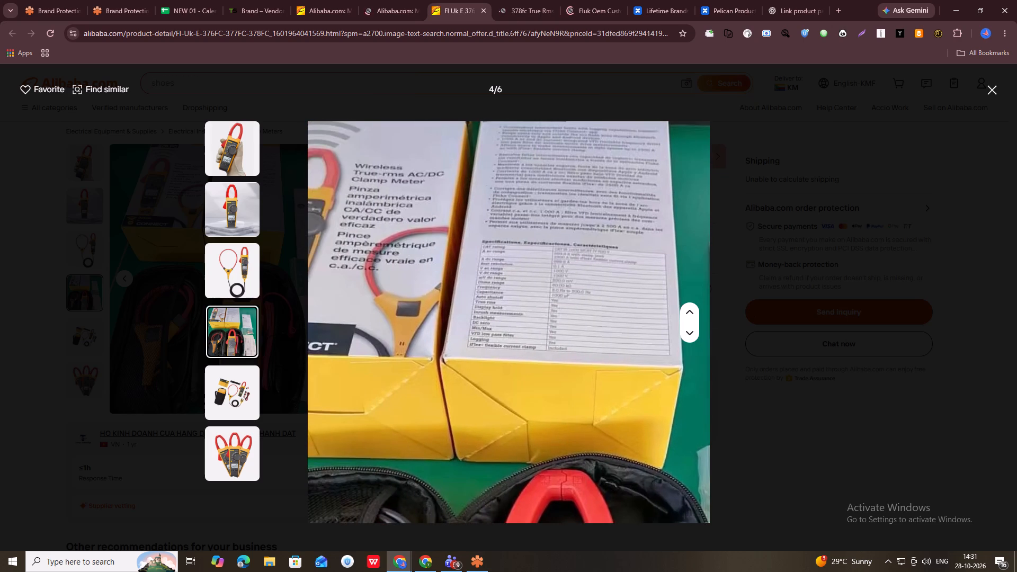
Record the URL of the 378FC True RMS Clamp Meter listing in Links row 102295 of Manual Detection Records, and close the listing.
{"action": "left_click", "coordinate": [519, 0]}
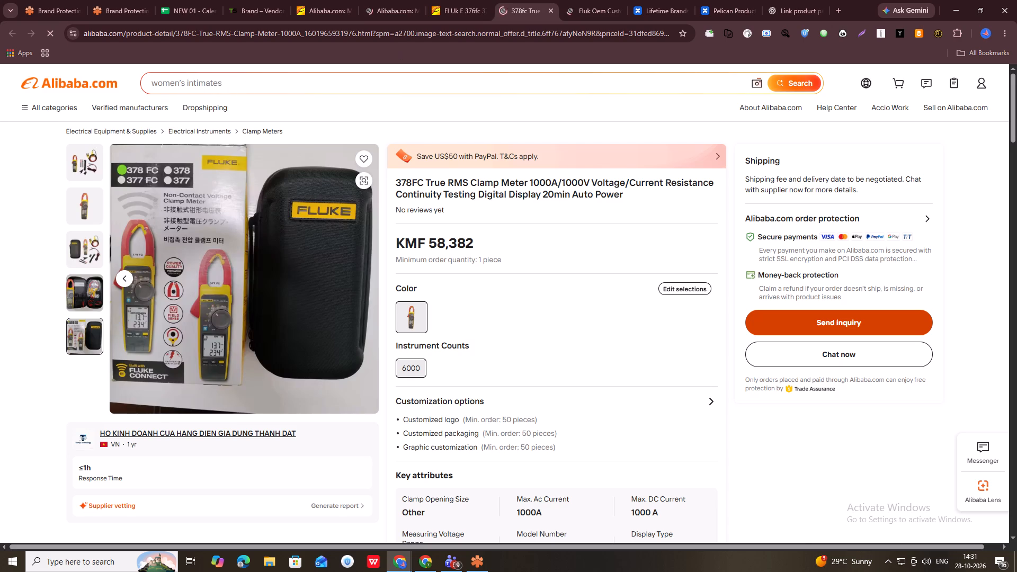
{"action": "left_click", "coordinate": [402, 30]}
{"action": "key", "text": "ctrl+c"}
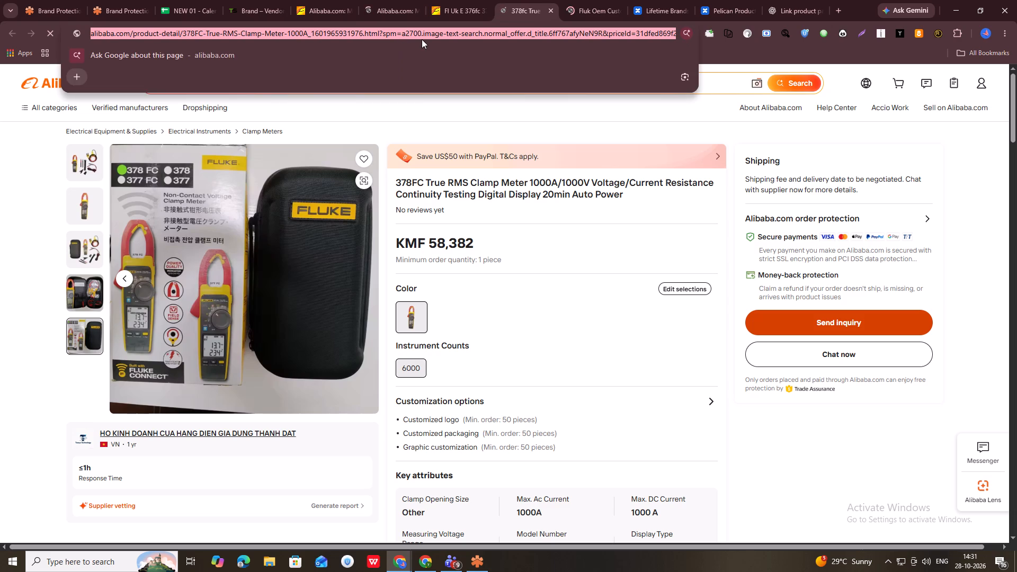
{"action": "key", "text": "ctrl+c"}
{"action": "key", "text": "ctrl+c"}
{"action": "key", "text": "alt+Tab"}
{"action": "key", "text": "ctrl+v"}
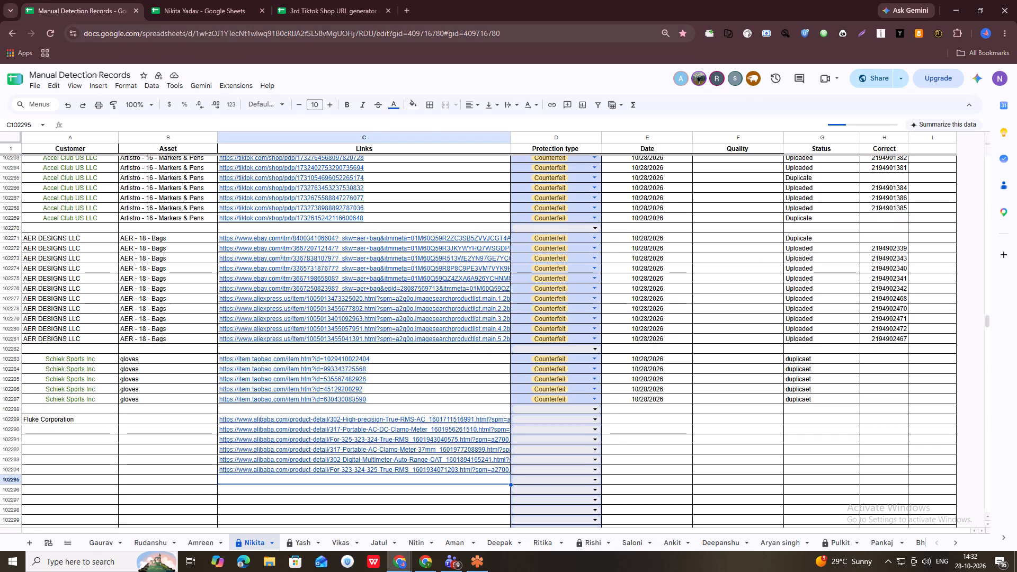
{"action": "key", "text": "Down"}
{"action": "key", "text": "alt+Tab"}
{"action": "key", "text": "ctrl+w"}
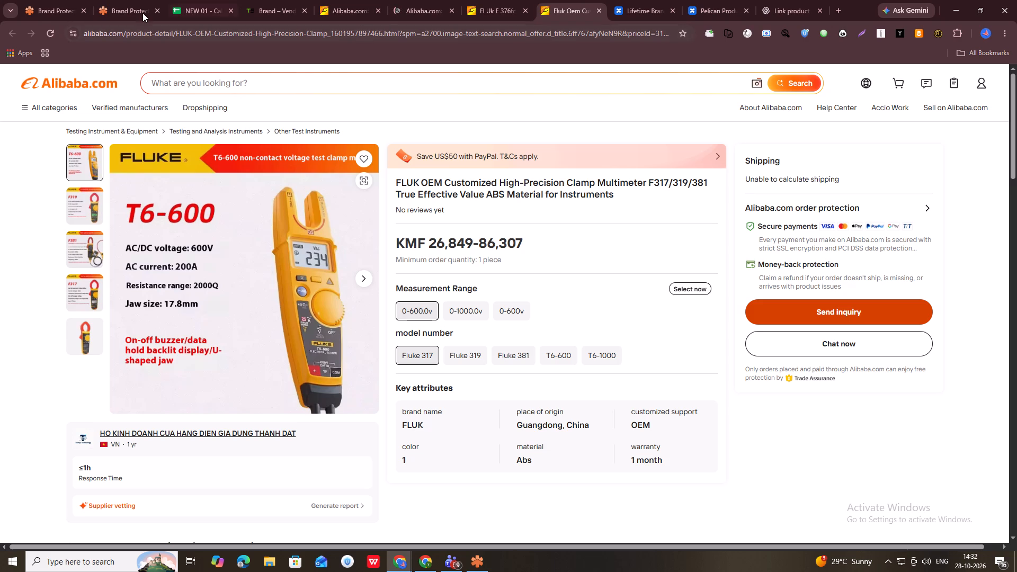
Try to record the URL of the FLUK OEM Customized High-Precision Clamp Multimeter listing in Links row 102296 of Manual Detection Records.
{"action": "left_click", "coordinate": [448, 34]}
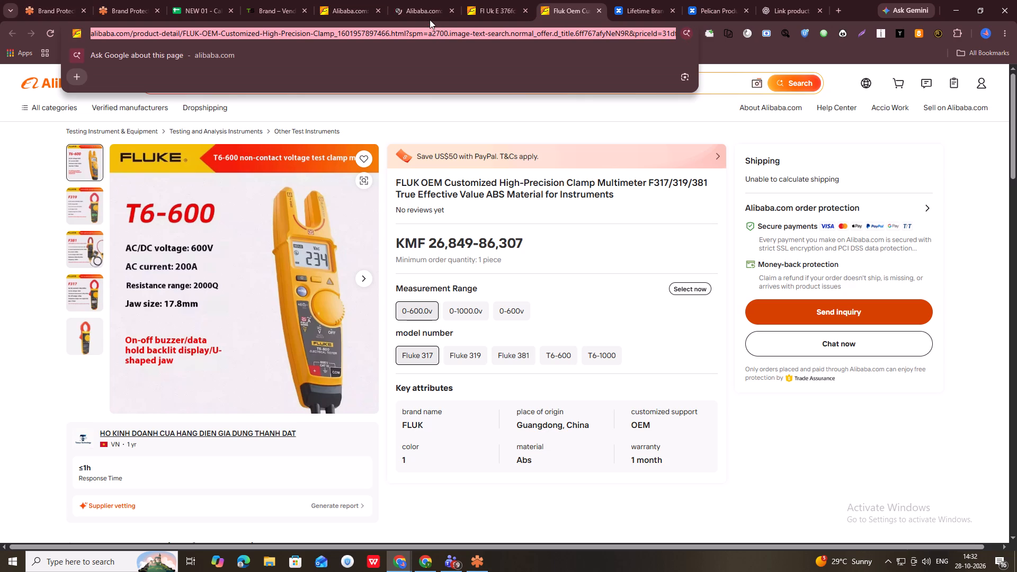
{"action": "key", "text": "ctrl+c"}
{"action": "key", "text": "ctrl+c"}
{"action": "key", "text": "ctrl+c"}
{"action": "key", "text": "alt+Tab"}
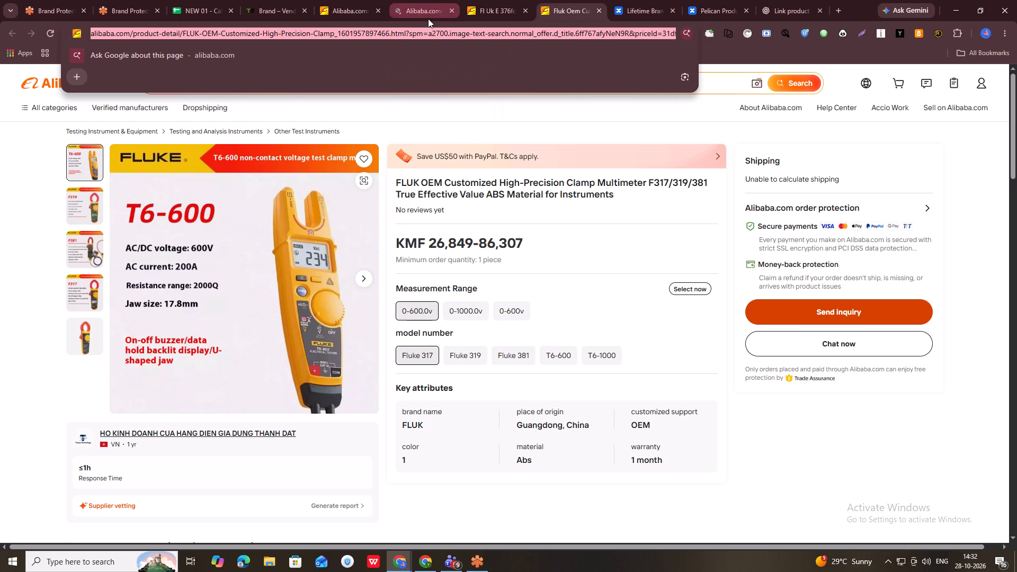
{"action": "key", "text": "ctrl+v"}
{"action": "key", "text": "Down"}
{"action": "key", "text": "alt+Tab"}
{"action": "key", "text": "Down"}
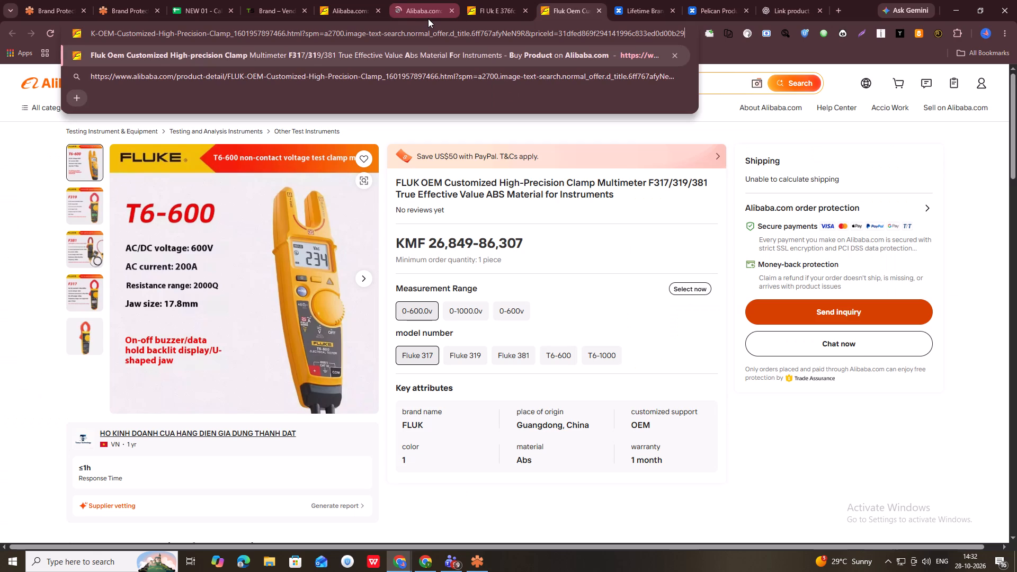
Close the FLUK OEM listing, the Fl Uk E 376FC listing and the Alibaba image-search results page.
{"action": "middle_click", "coordinate": [551, 0]}
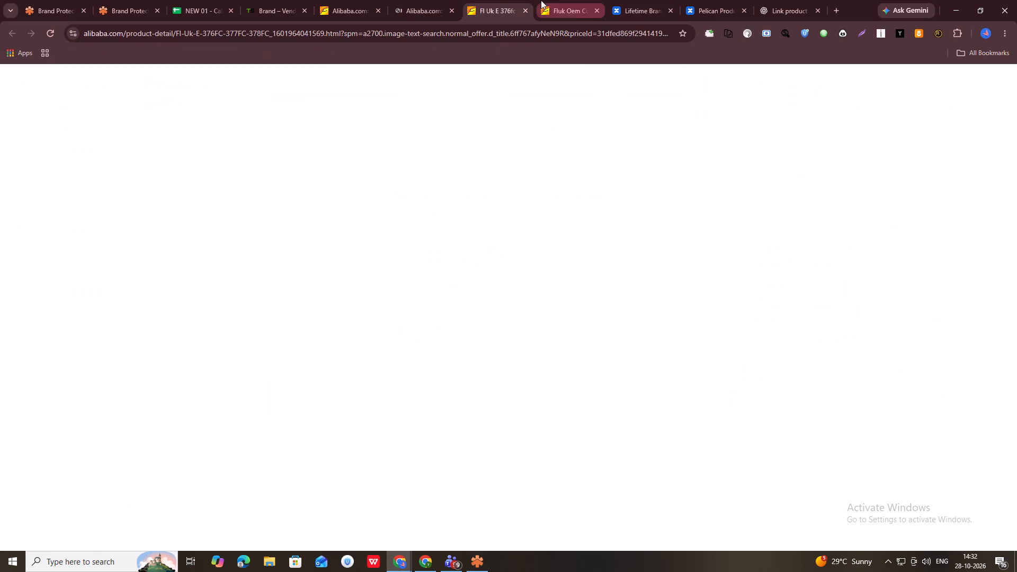
{"action": "middle_click", "coordinate": [521, 0]}
{"action": "middle_click", "coordinate": [432, 0]}
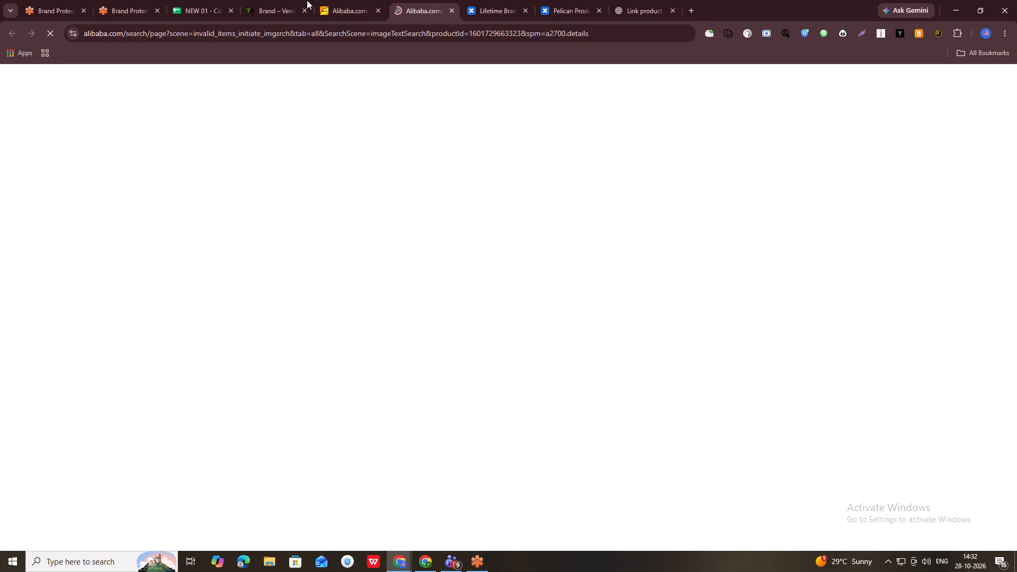
Open the AliExpress site link from Fluke Corporation's entry in the Tuinet Brand records in a new tab.
{"action": "left_click", "coordinate": [266, 0]}
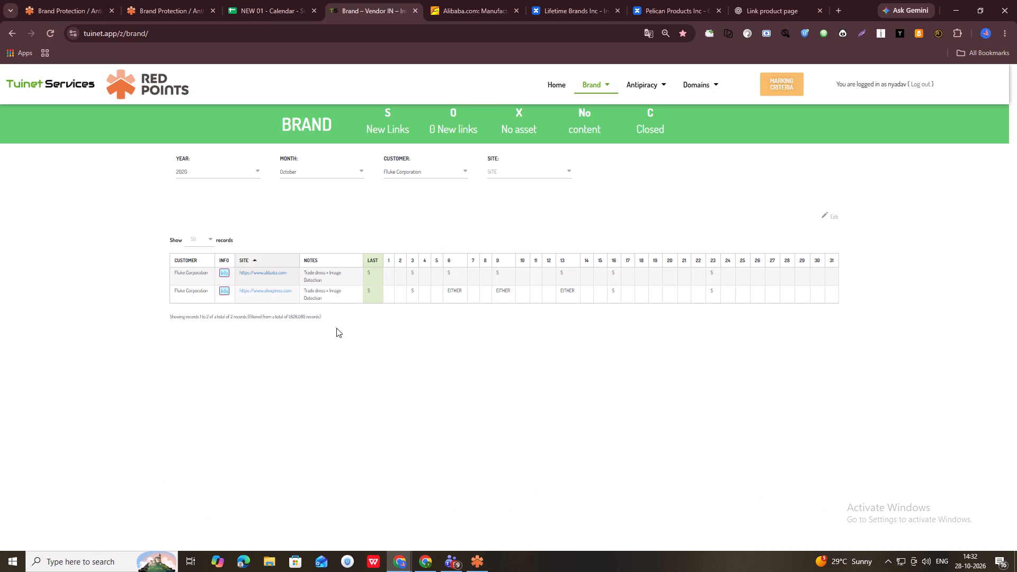
{"action": "middle_click", "coordinate": [262, 289]}
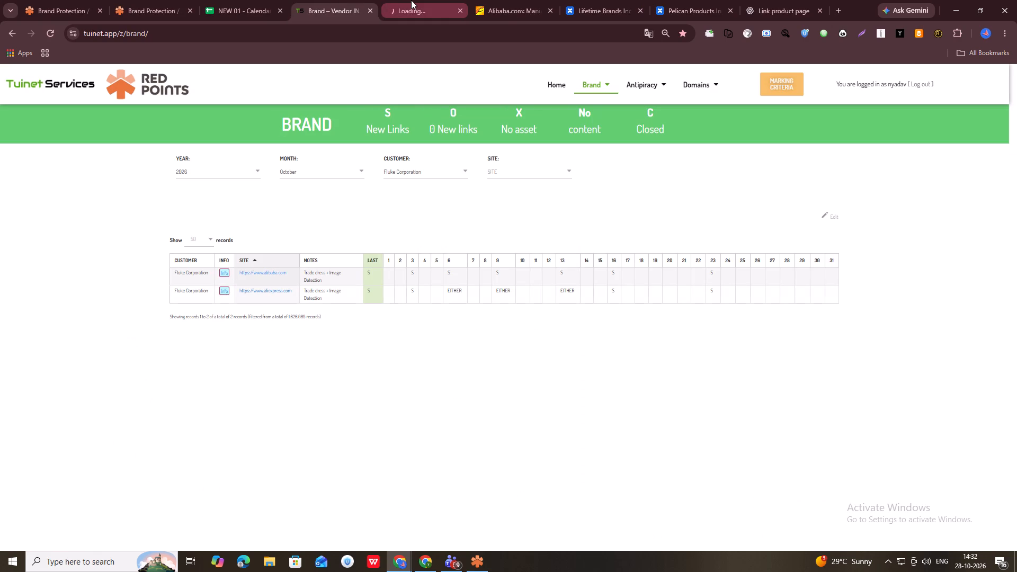